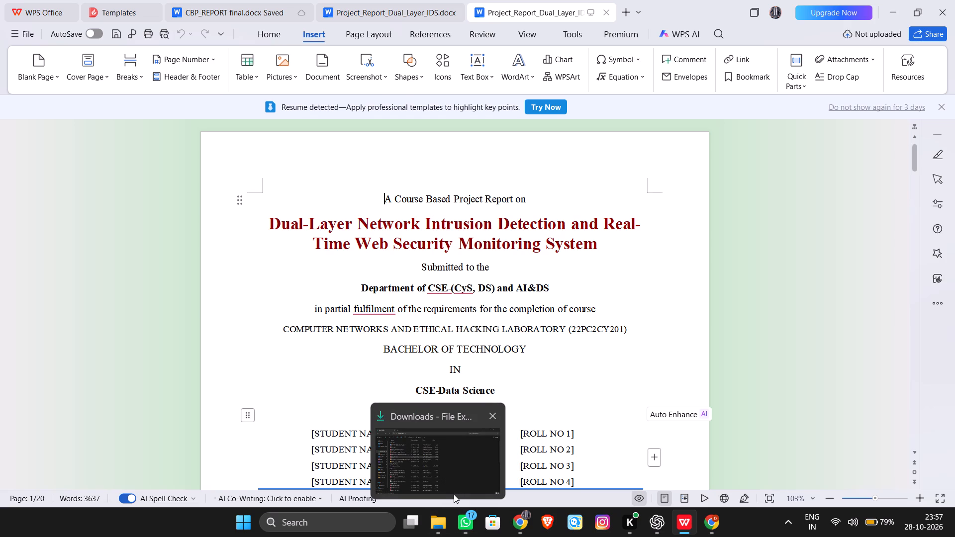
# Look over the cover page of the v2 project report and close the older Project_Report_Dual_Layer_IDS.docx document.
pyautogui.click(420, 343)
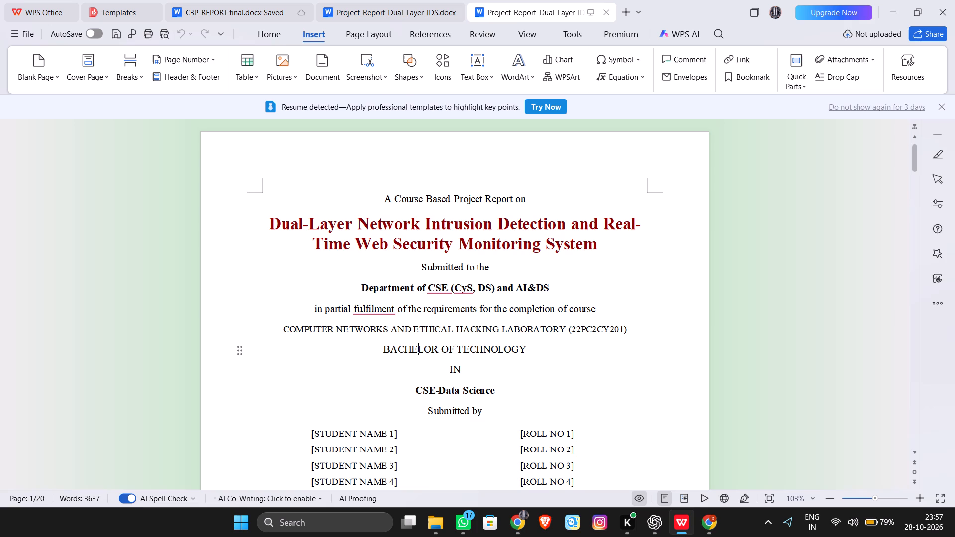
pyautogui.scroll(-4, 420, 350)
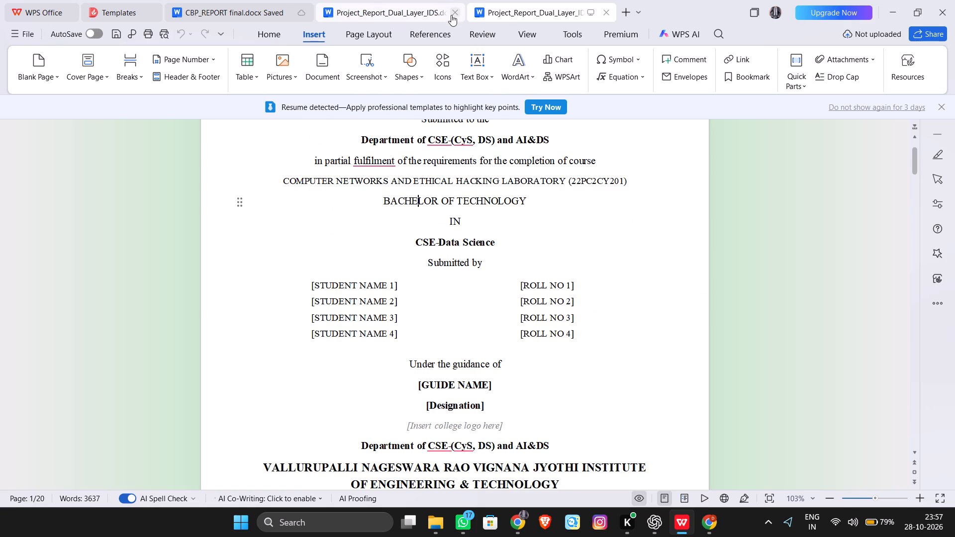
pyautogui.click(453, 13)
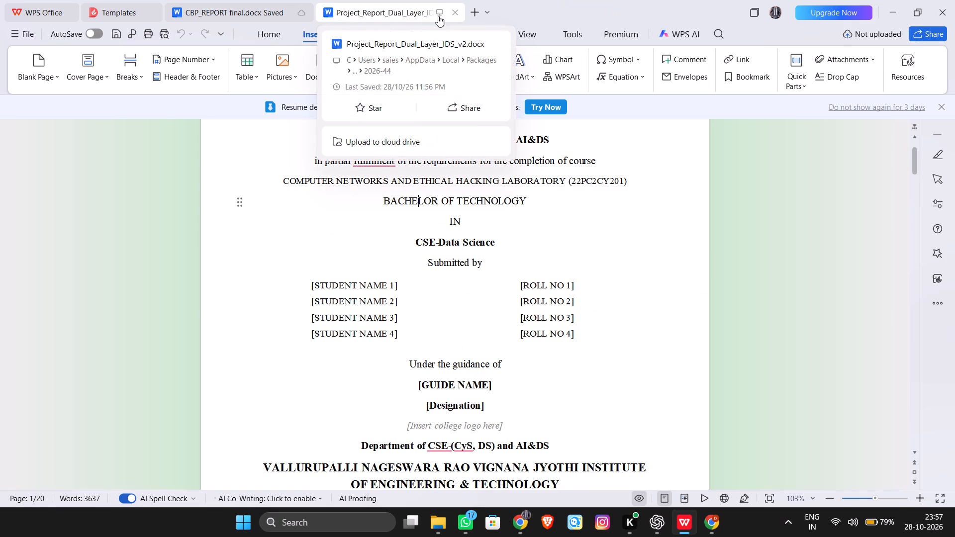
# Switch to the CBP_REPORT final.docx document and look through its pages around the Model notebook section.
pyautogui.click(250, 4)
pyautogui.scroll(-6, 483, 263)
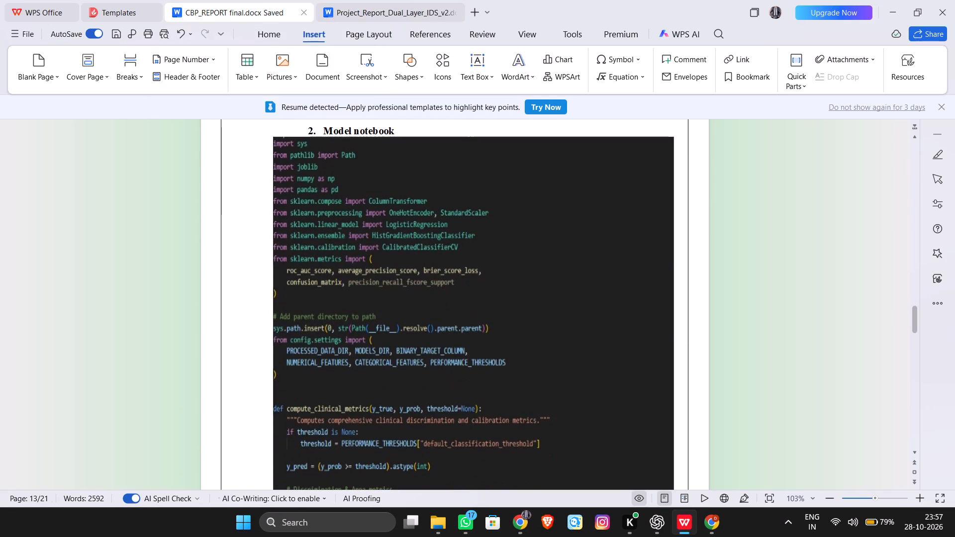
# Examine the Chapter 3 notebook code pages in CBP_REPORT final.docx, back to the chapter's opening page.
pyautogui.scroll(-14, 484, 256)
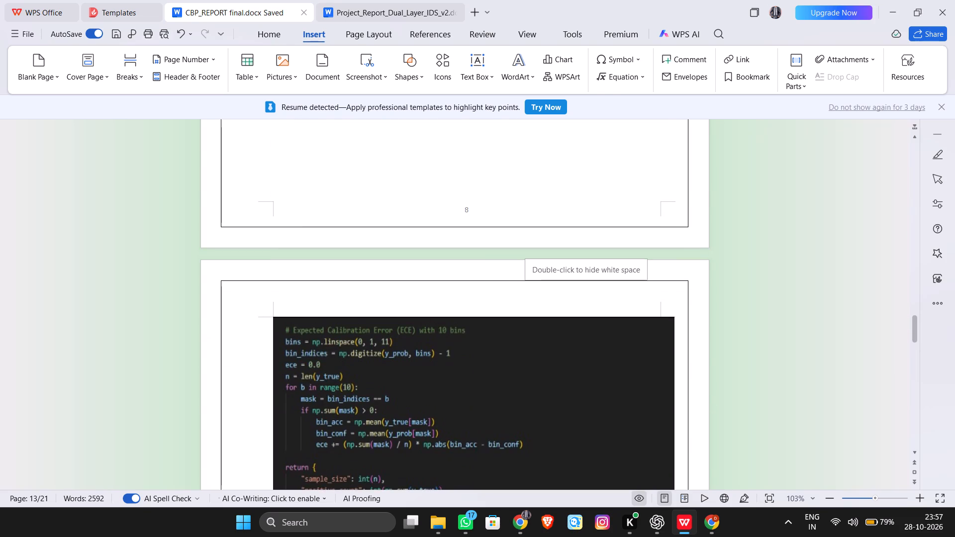
pyautogui.scroll(6, 524, 251)
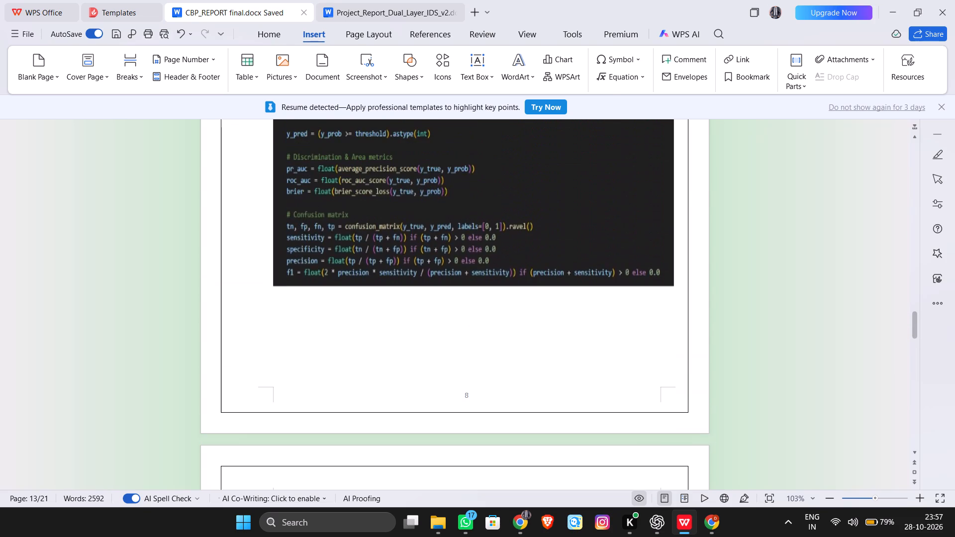
pyautogui.scroll(19, 524, 251)
pyautogui.scroll(3, 524, 251)
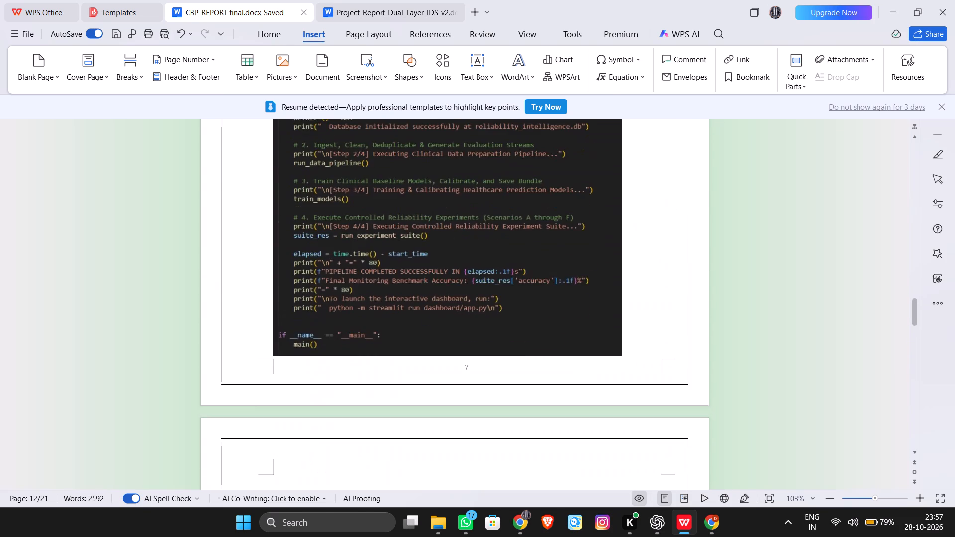
pyautogui.scroll(13, 524, 251)
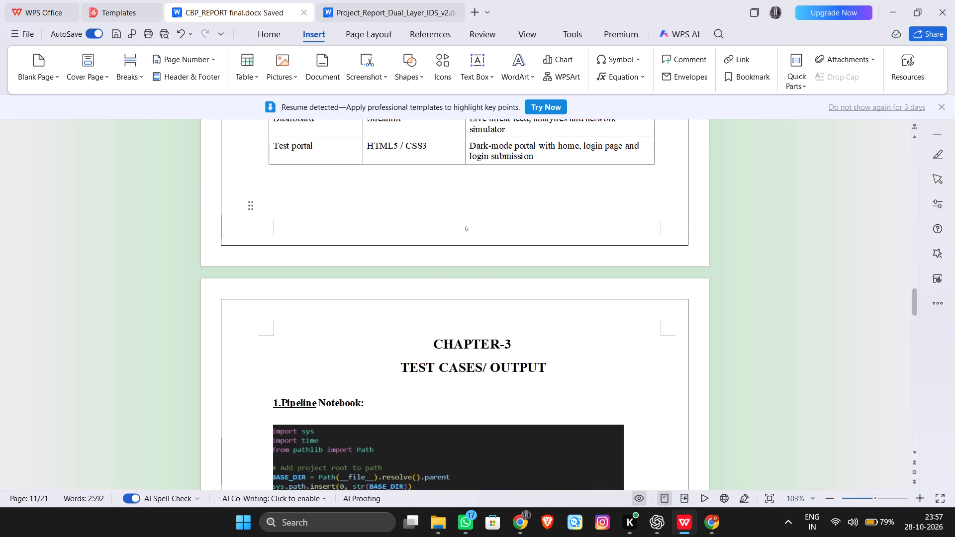
# Look through Project_Report_Dual_Layer_IDS_v2.docx to locate the start of Chapter 3, Test Cases / Output.
pyautogui.click(407, 0)
pyautogui.scroll(-7, 546, 274)
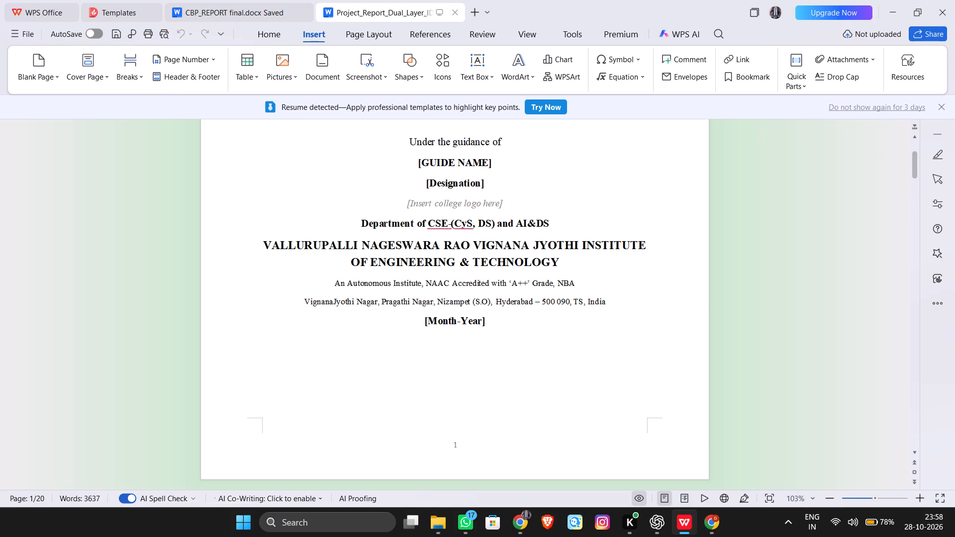
pyautogui.scroll(-18, 595, 174)
pyautogui.scroll(-9, 594, 168)
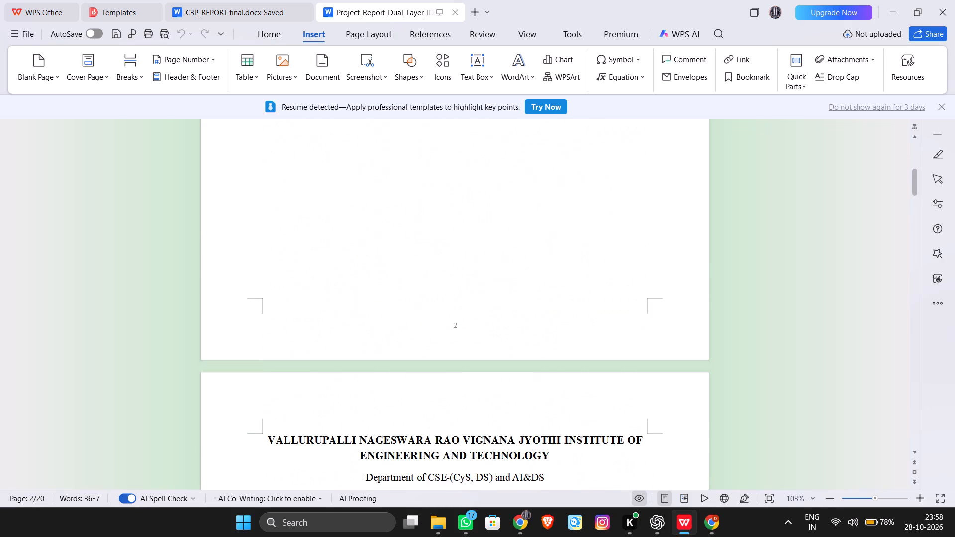
pyautogui.scroll(-4, 594, 168)
pyautogui.moveTo(915, 189); pyautogui.dragTo(916, 214)
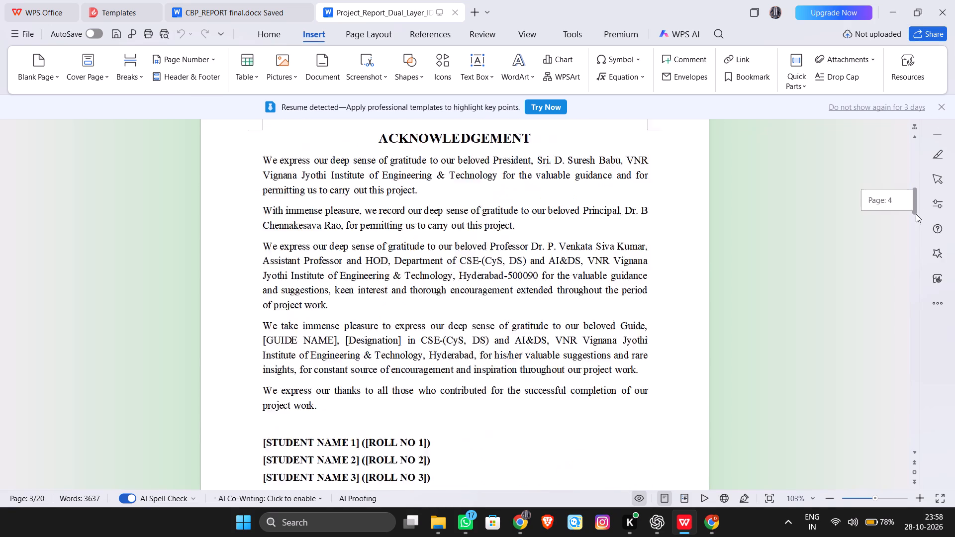
pyautogui.moveTo(916, 214); pyautogui.dragTo(921, 392)
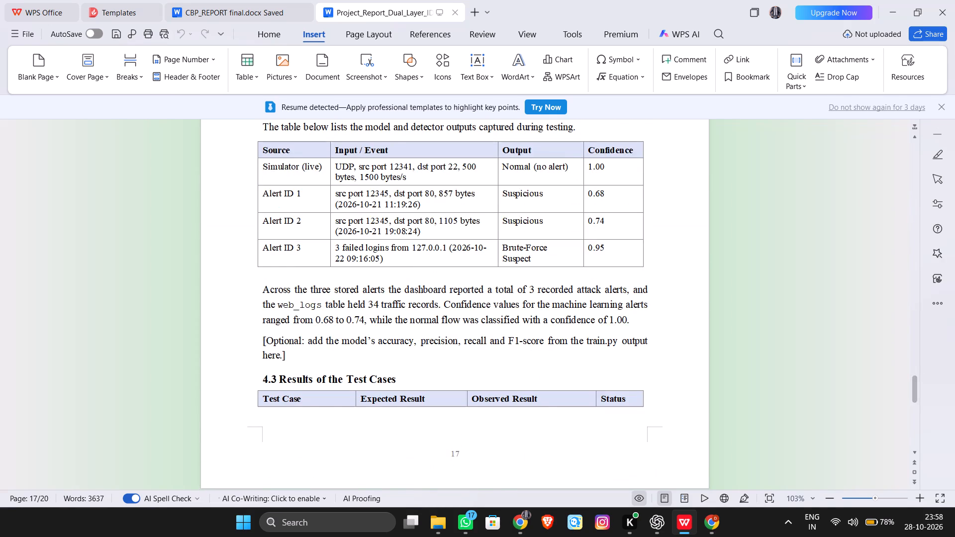
pyautogui.scroll(-12, 407, 316)
pyautogui.scroll(8, 416, 281)
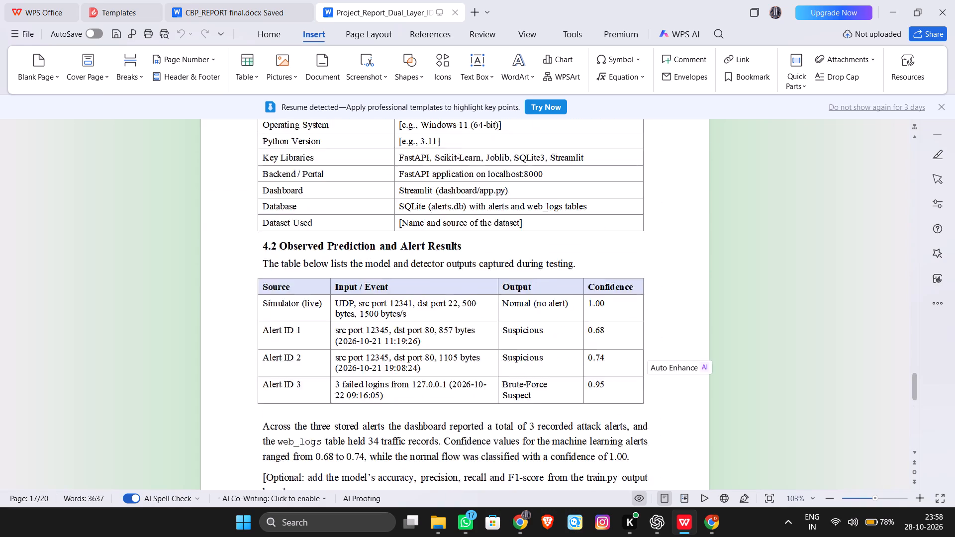
pyautogui.scroll(8, 416, 281)
pyautogui.scroll(-3, 374, 252)
pyautogui.scroll(12, 374, 252)
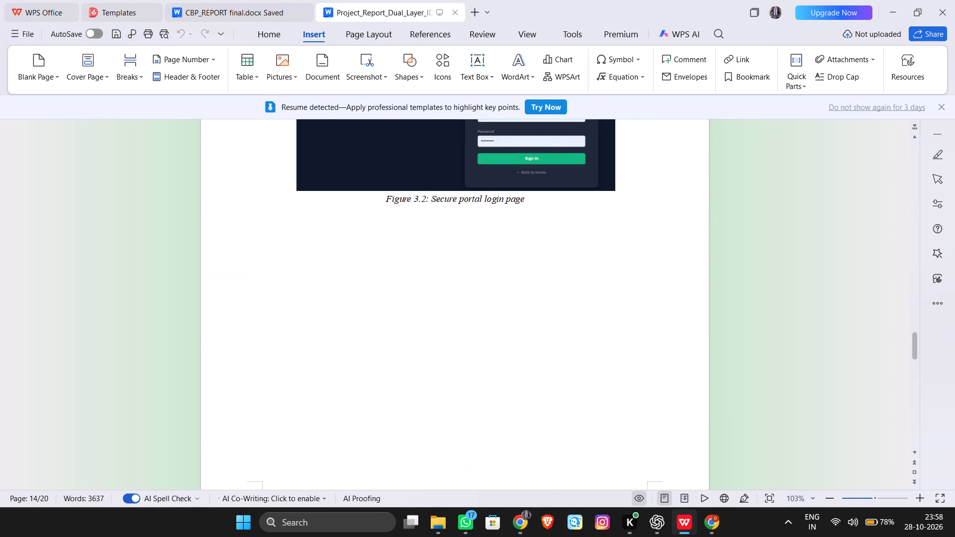
pyautogui.scroll(11, 374, 251)
pyautogui.scroll(17, 374, 251)
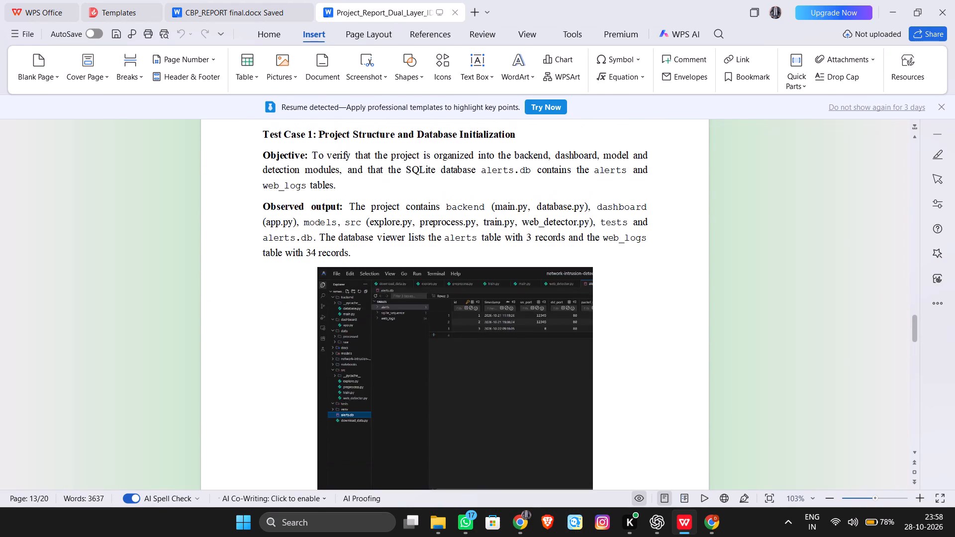
pyautogui.scroll(4, 378, 250)
# Copy the Chapter 3 content from the Test Case 1 heading through the last paragraph of Test Case 6, including the figures.
pyautogui.moveTo(262, 283); pyautogui.dragTo(407, 463)
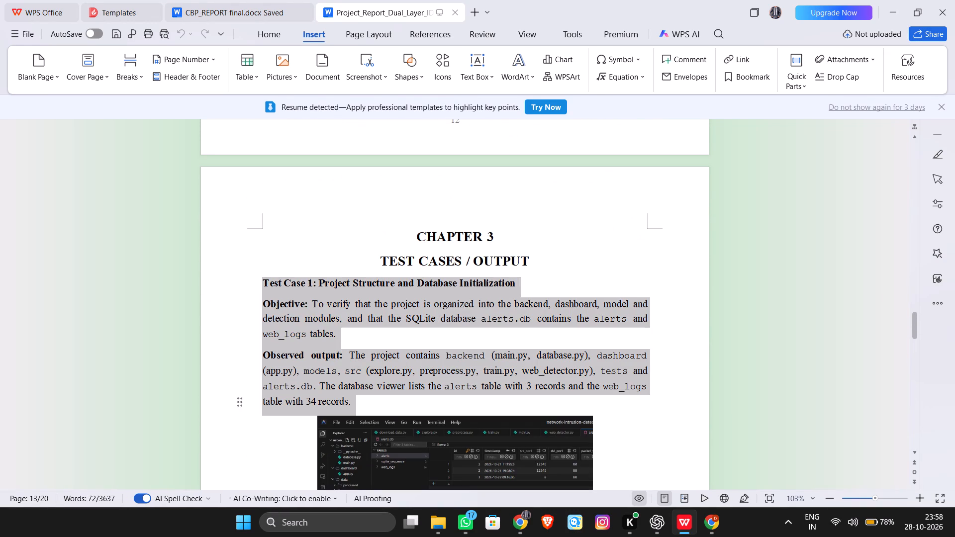
pyautogui.moveTo(407, 463); pyautogui.dragTo(505, 380)
pyautogui.scroll(-4, 491, 382)
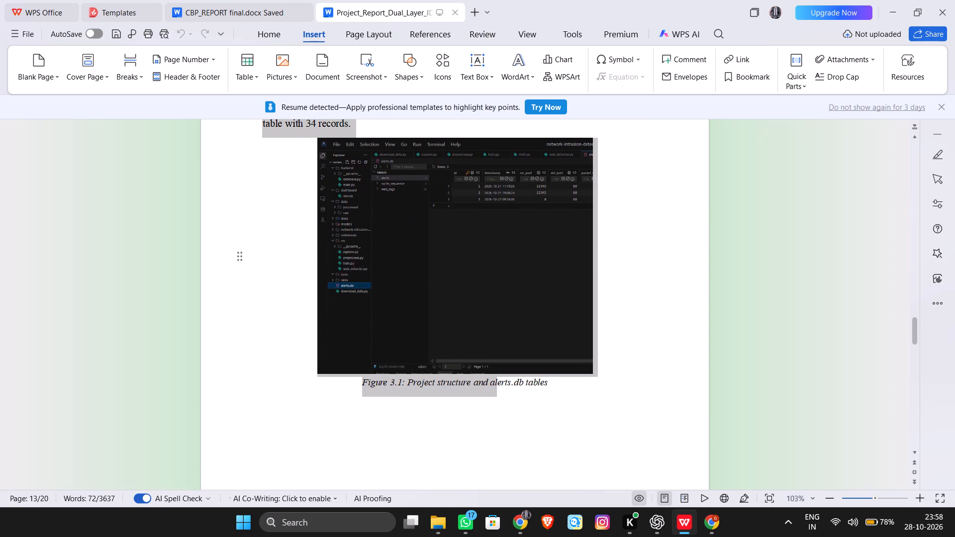
pyautogui.moveTo(505, 380); pyautogui.dragTo(500, 380)
pyautogui.scroll(-17, 515, 383)
pyautogui.scroll(-4, 507, 384)
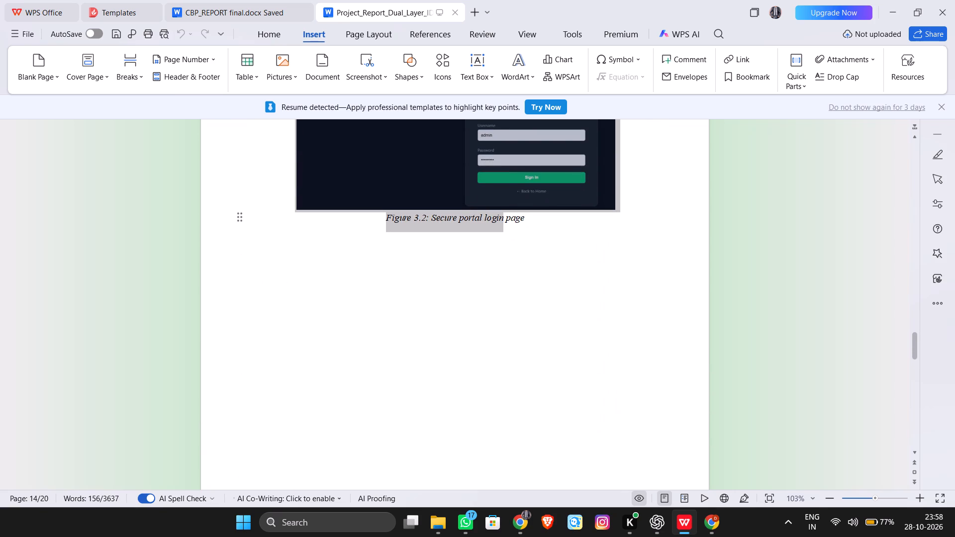
pyautogui.moveTo(500, 380); pyautogui.dragTo(477, 382)
pyautogui.scroll(-6, 504, 380)
pyautogui.scroll(-5, 543, 394)
pyautogui.scroll(-4, 468, 382)
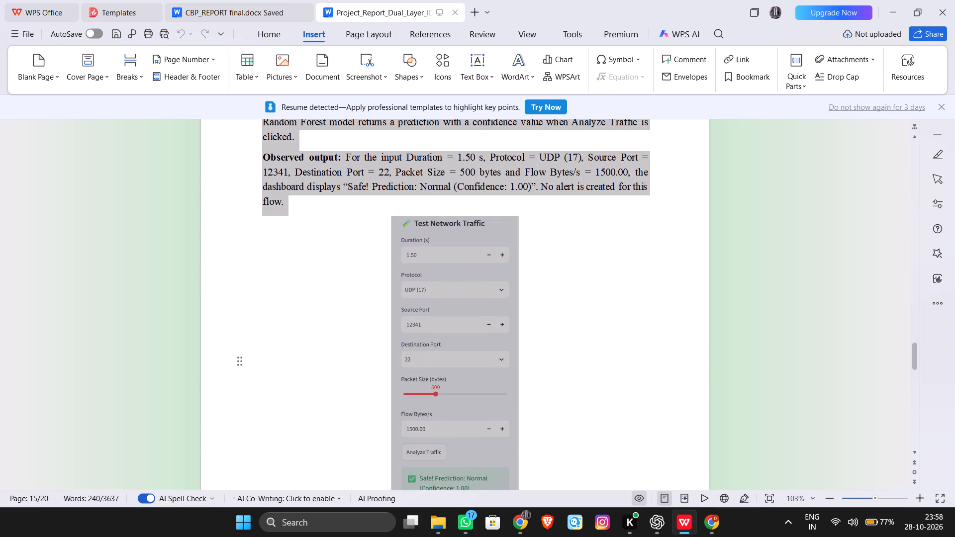
pyautogui.moveTo(477, 382); pyautogui.dragTo(462, 374)
pyautogui.scroll(-5, 488, 382)
pyautogui.scroll(-6, 533, 397)
pyautogui.scroll(-8, 446, 374)
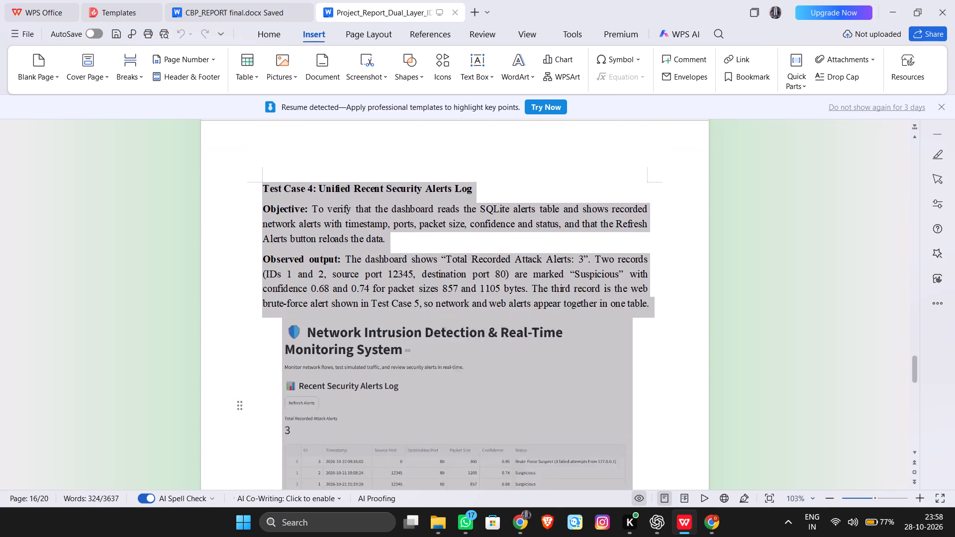
pyautogui.scroll(-2, 462, 374)
pyautogui.moveTo(462, 374); pyautogui.dragTo(532, 367)
pyautogui.scroll(-10, 499, 369)
pyautogui.scroll(-3, 554, 388)
pyautogui.scroll(2, 532, 369)
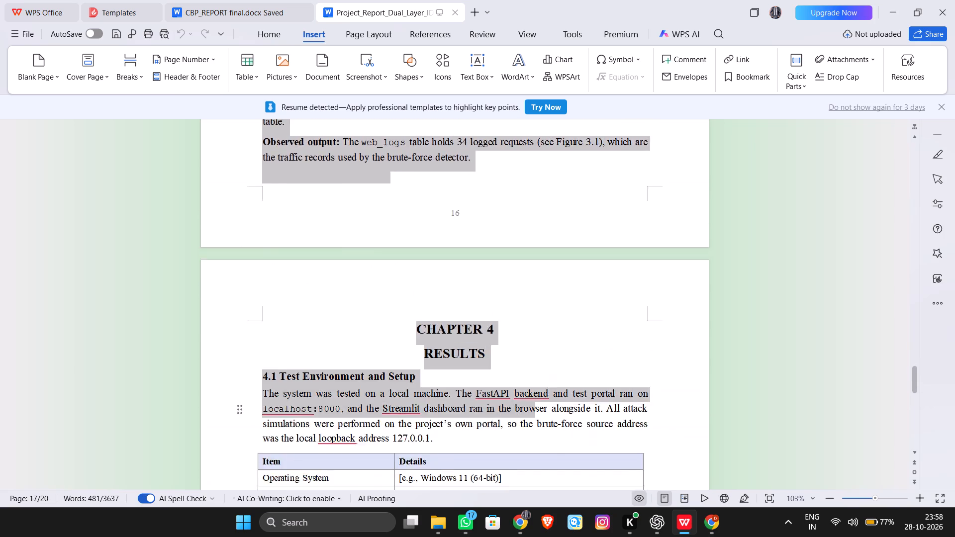
pyautogui.scroll(3, 532, 367)
pyautogui.moveTo(532, 367); pyautogui.dragTo(473, 304)
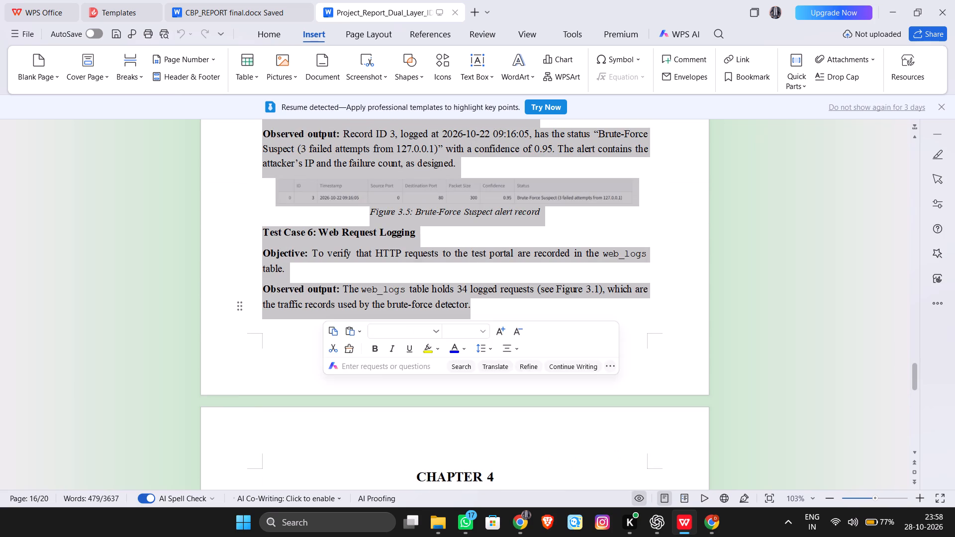
pyautogui.hotkey('ctrl', 'c')
pyautogui.hotkey('ctrl', 'c')
pyautogui.hotkey('ctrl', 'c')
# In CBP_REPORT final.docx, try to replace everything from "1.Pipeline Notebook:" up to Chapter 4 with the copied test cases.
pyautogui.click(260, 0)
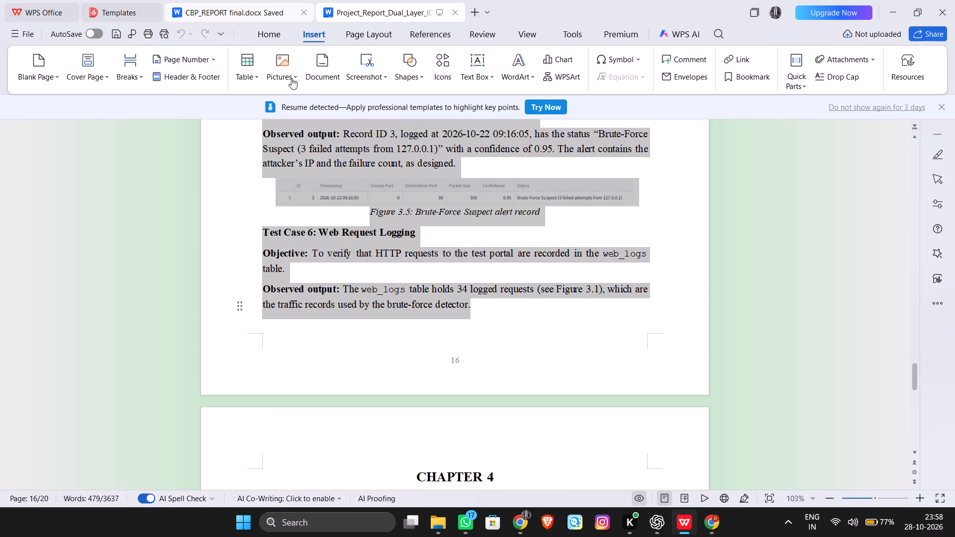
pyautogui.scroll(-1, 332, 337)
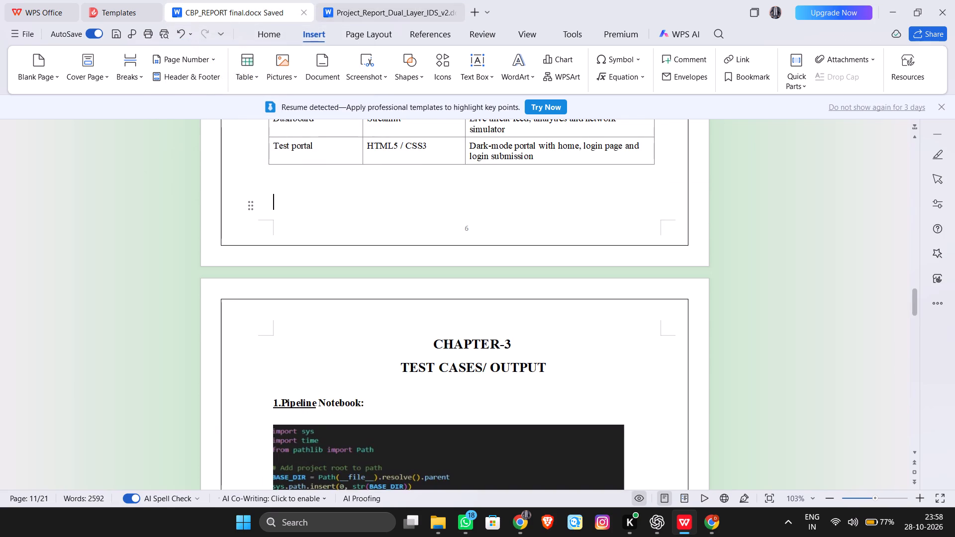
pyautogui.scroll(-3, 329, 335)
pyautogui.moveTo(274, 256); pyautogui.dragTo(423, 406)
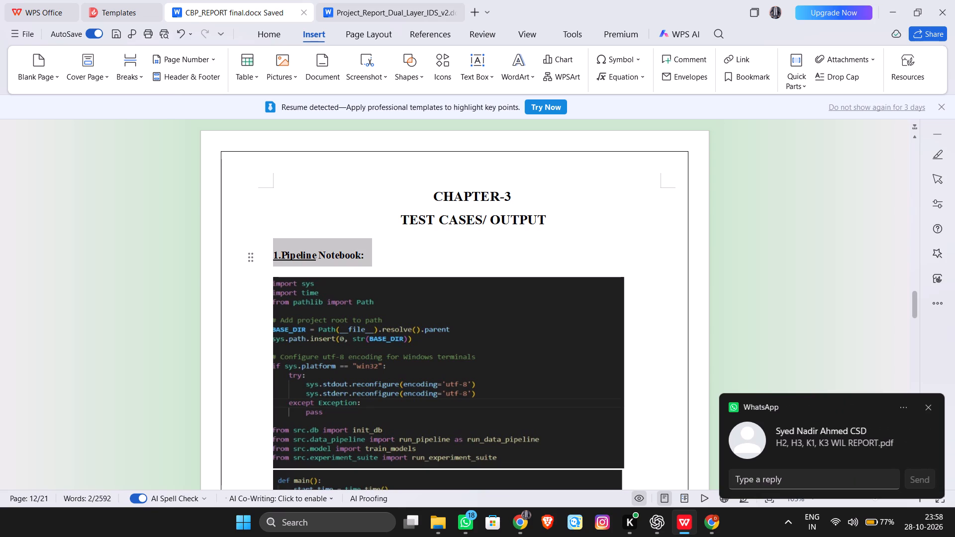
pyautogui.moveTo(423, 406); pyautogui.dragTo(432, 497)
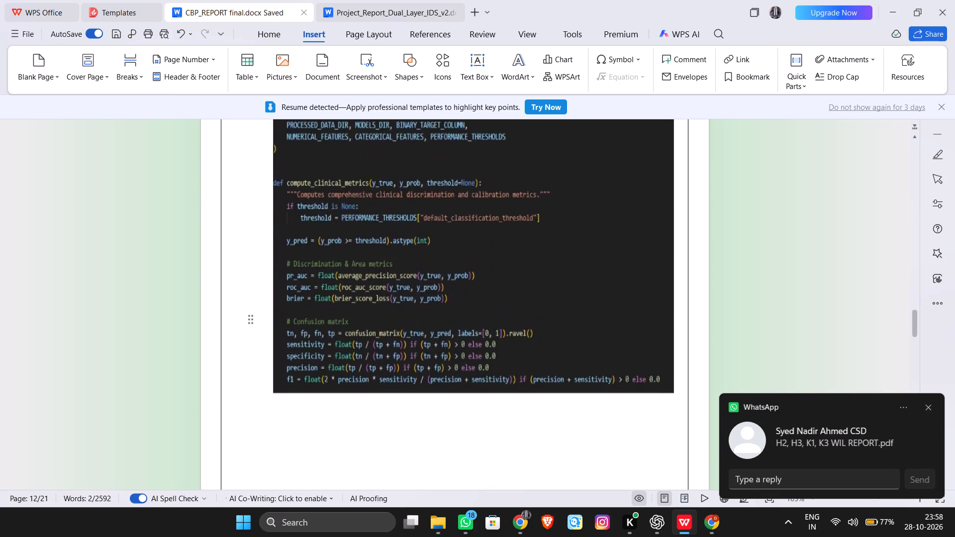
pyautogui.moveTo(432, 497); pyautogui.dragTo(488, 495)
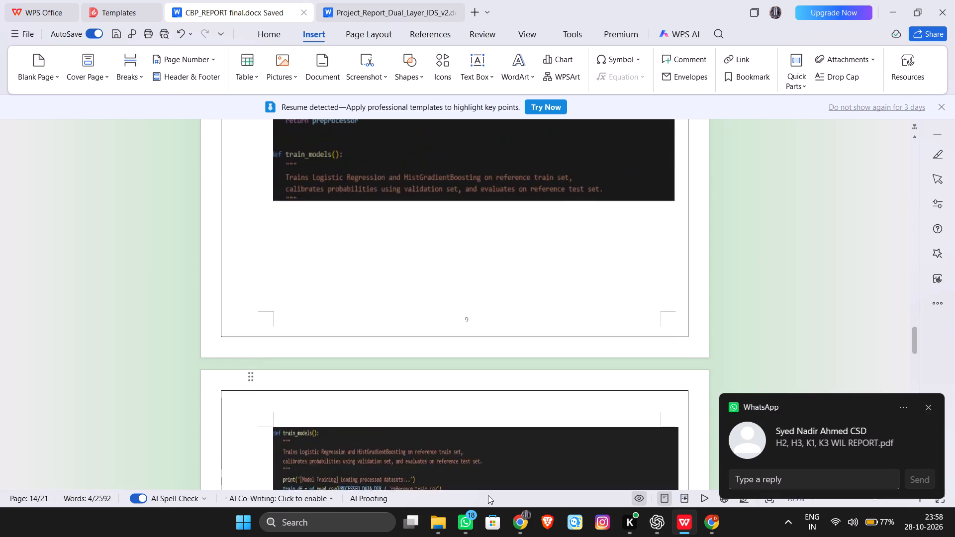
pyautogui.moveTo(488, 495); pyautogui.dragTo(532, 481)
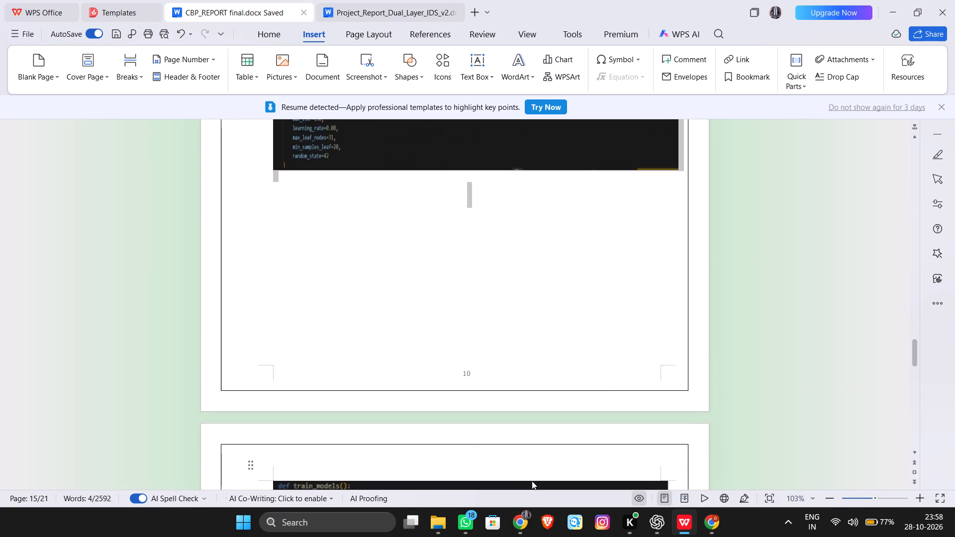
pyautogui.moveTo(532, 481); pyautogui.dragTo(527, 477)
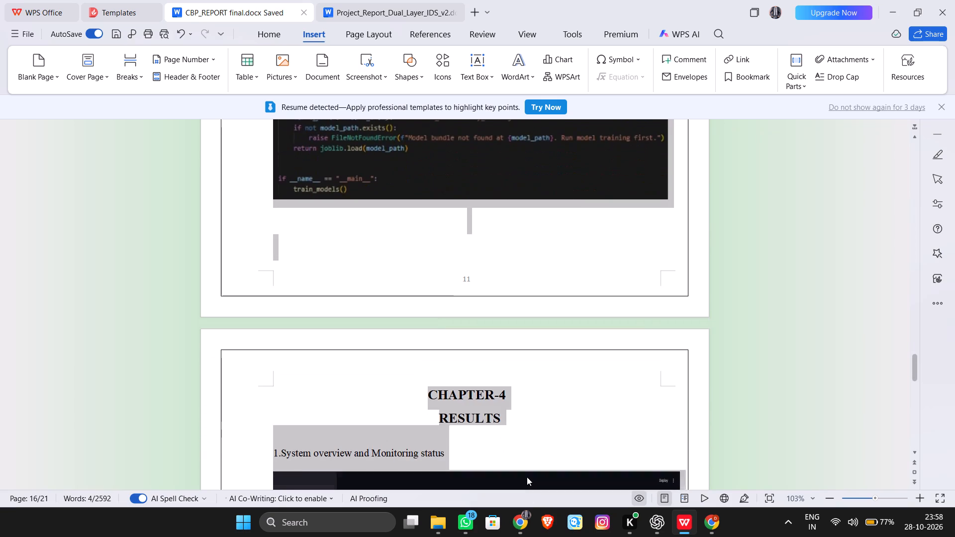
pyautogui.moveTo(527, 477); pyautogui.dragTo(615, 212)
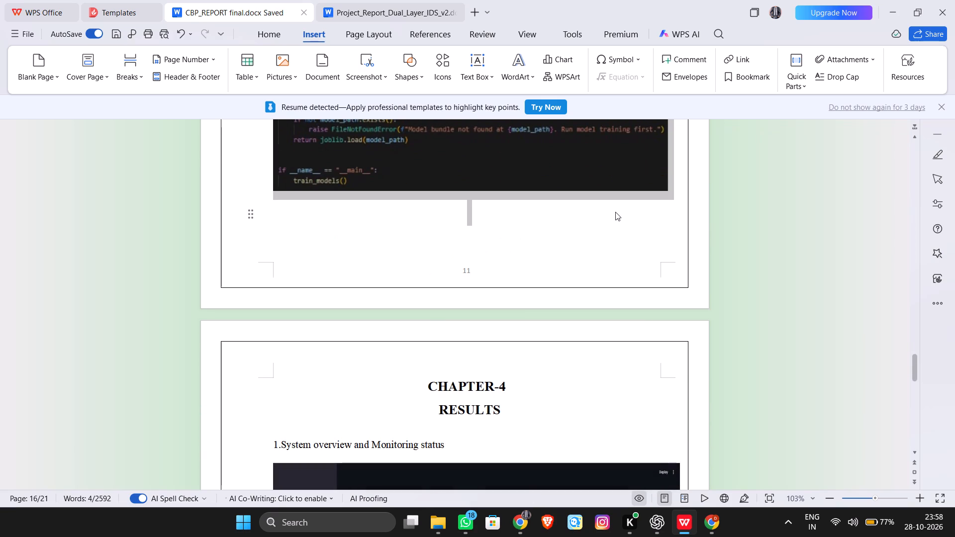
pyautogui.hotkey('ctrl', 'v')
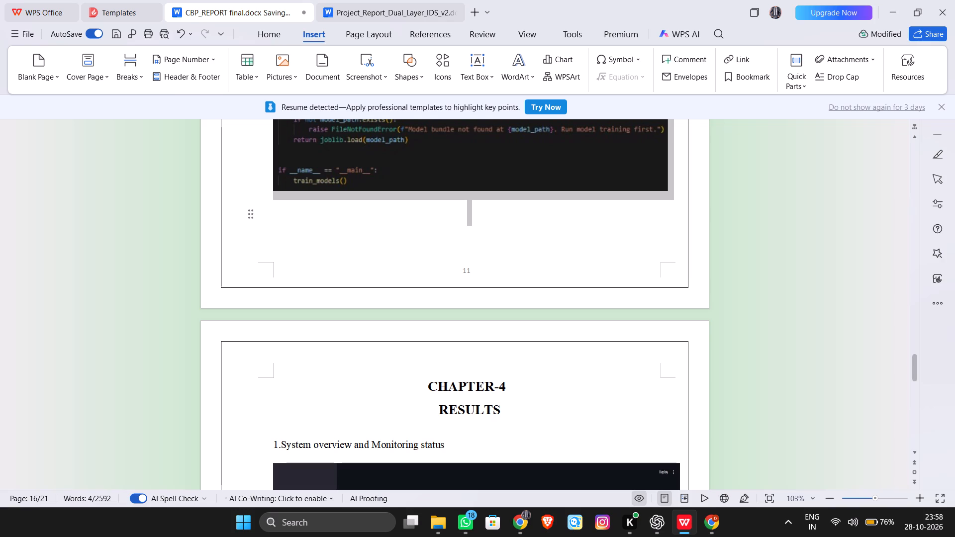
pyautogui.scroll(4, 452, 260)
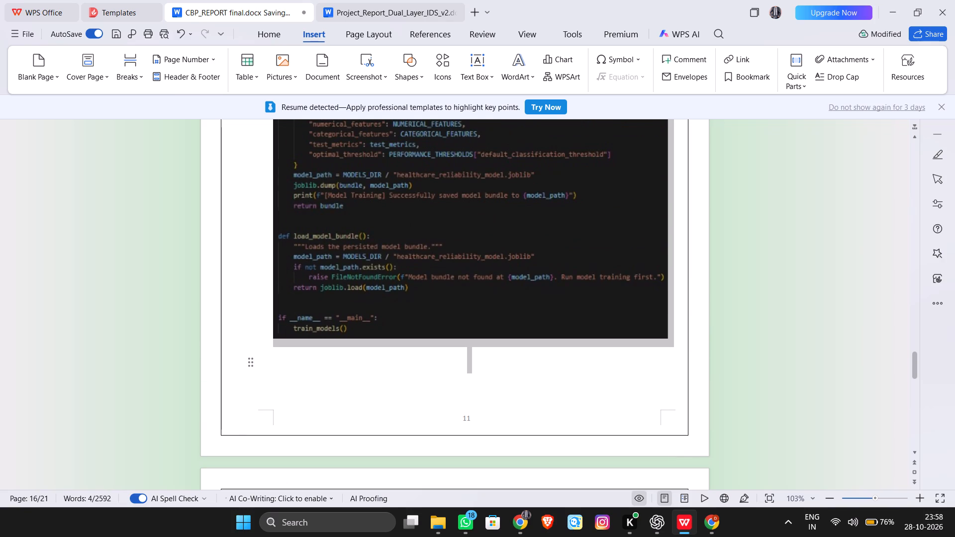
pyautogui.hotkey('ctrl', 'v')
# Check the Chapter 3 pages of CBP_REPORT final.docx from the last code image back to the Pipeline notebook section.
pyautogui.scroll(5, 474, 279)
pyautogui.scroll(11, 752, 293)
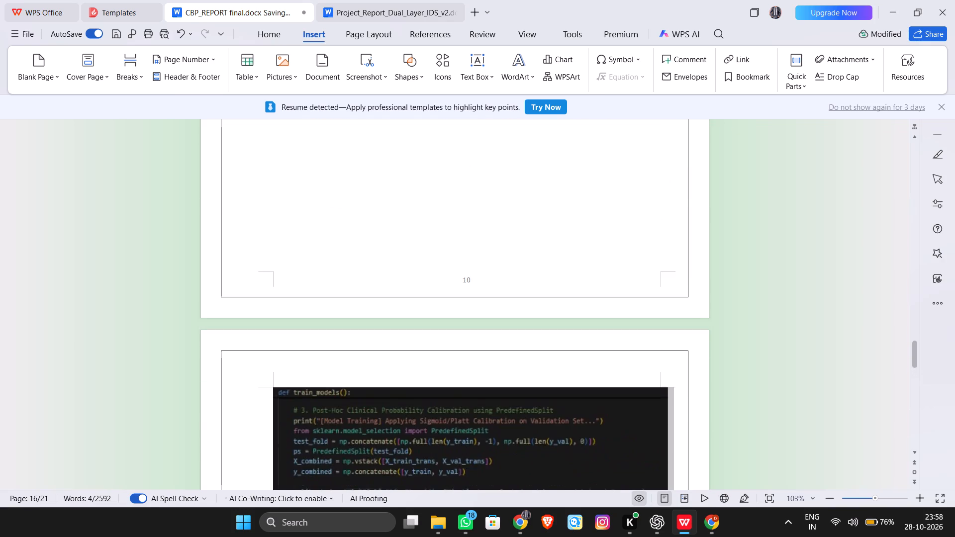
pyautogui.scroll(16, 752, 293)
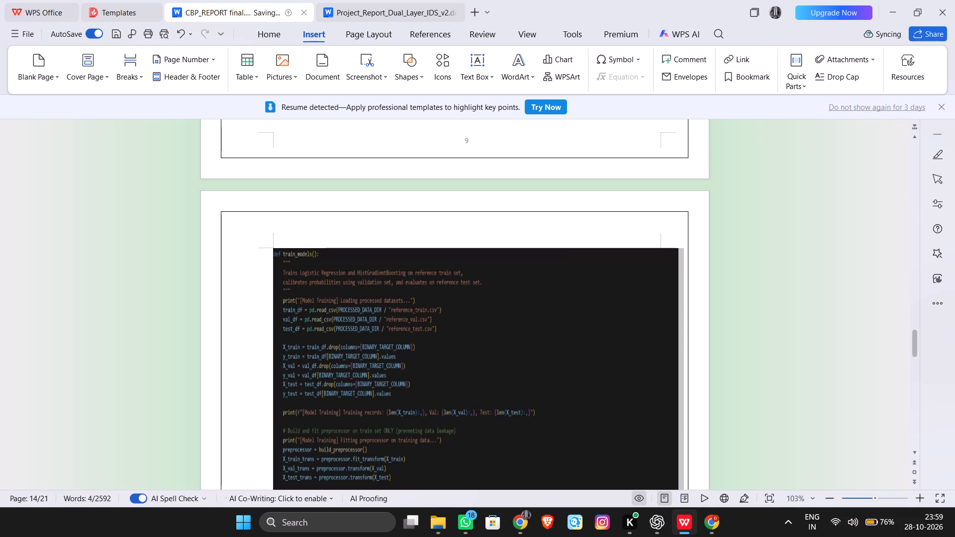
pyautogui.scroll(11, 452, 219)
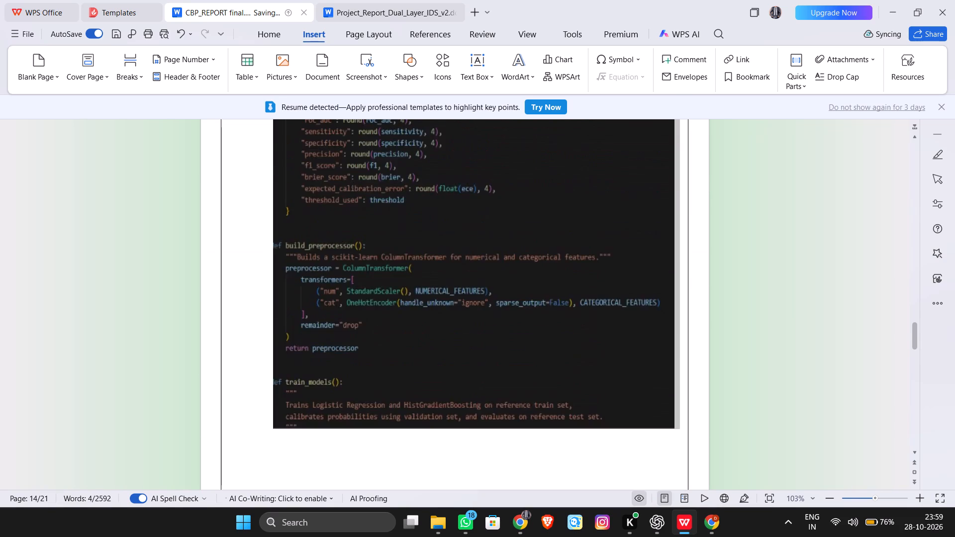
pyautogui.scroll(11, 453, 217)
pyautogui.scroll(10, 765, 271)
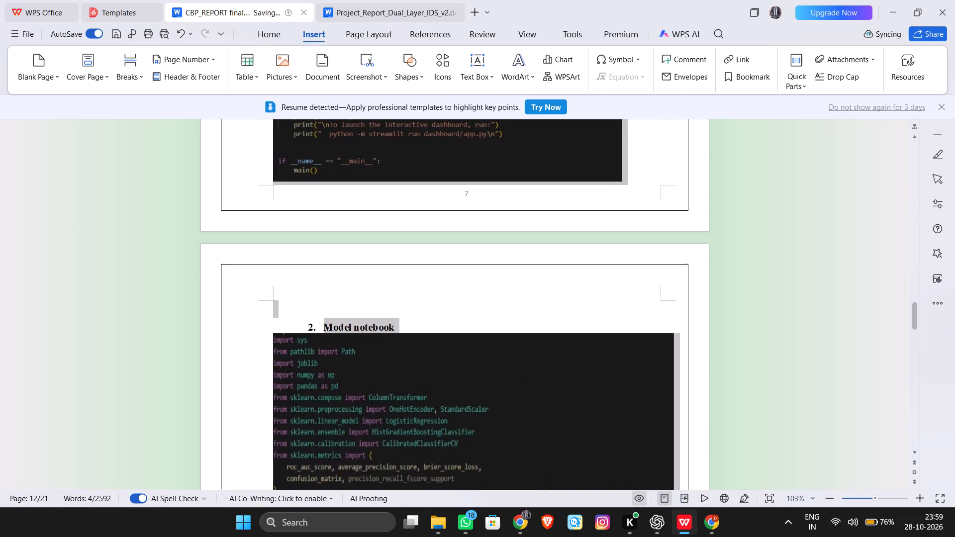
pyautogui.scroll(4, 474, 254)
pyautogui.scroll(6, 440, 70)
# Copy the selected Test Case 1 to 6 content from the IDS report again and return to CBP_REPORT final.docx.
pyautogui.click(382, 0)
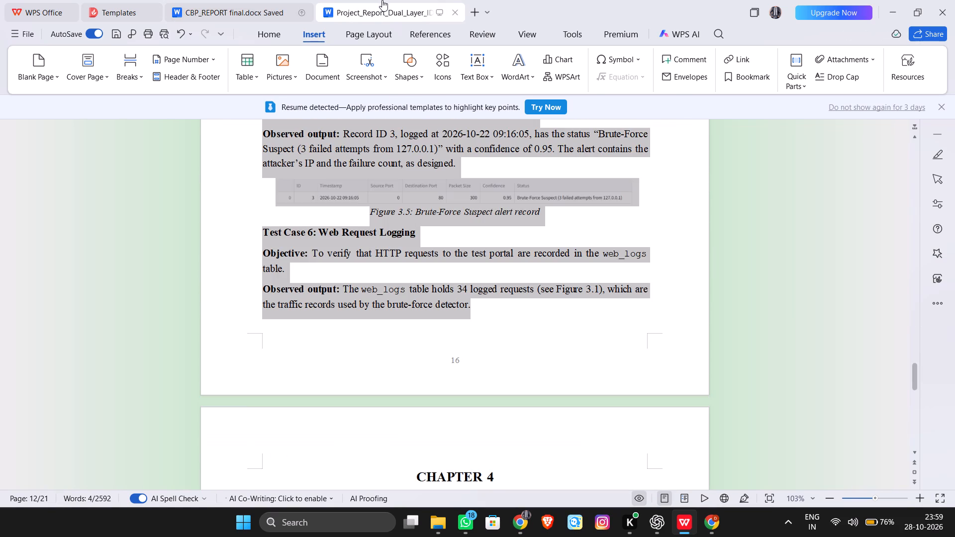
pyautogui.scroll(17, 332, 217)
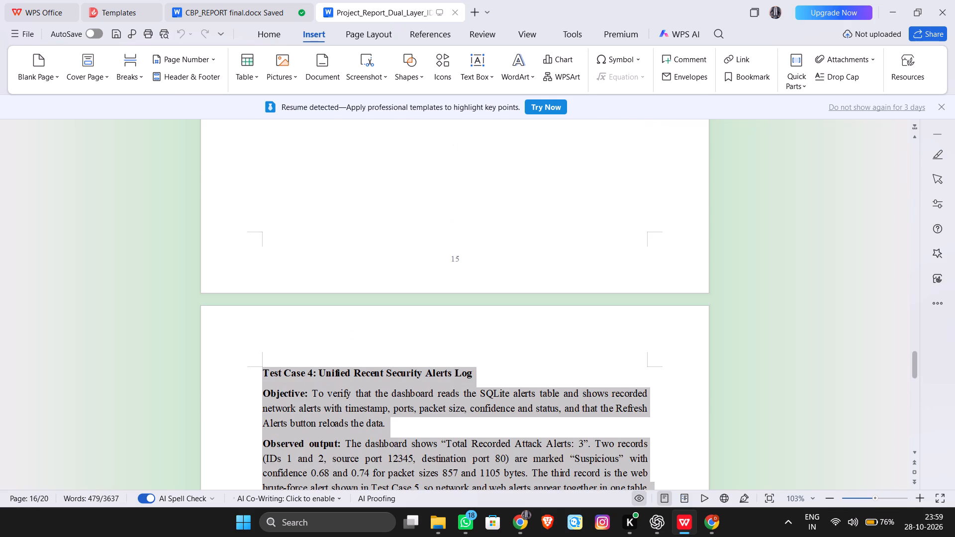
pyautogui.hotkey('ctrl', 'c')
pyautogui.hotkey('ctrl', 'c')
pyautogui.hotkey('ctrl', 'c')
pyautogui.click(267, 5)
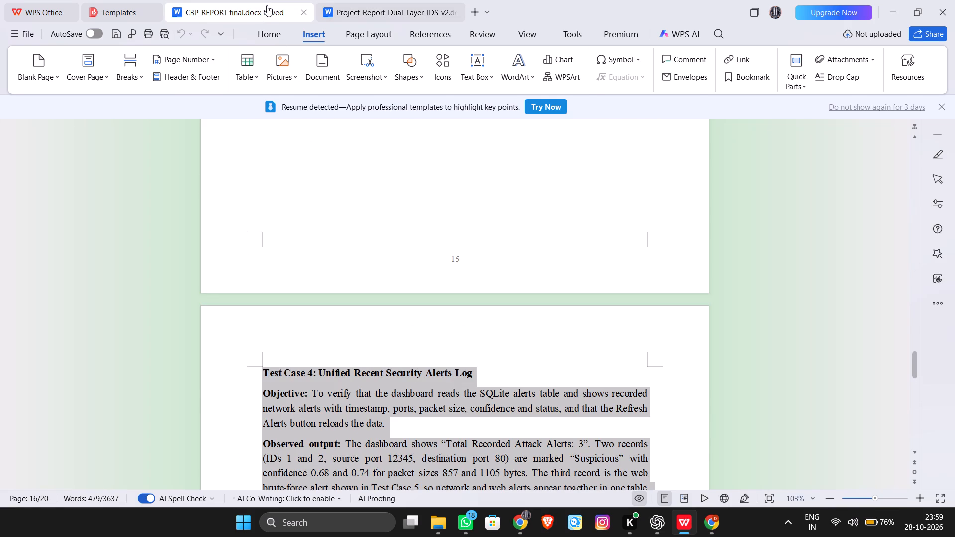
# Replace everything from the "1.Pipeline Notebook:" heading through the last code image before Chapter 4 with a single copy of the copied test cases.
pyautogui.scroll(16, 353, 319)
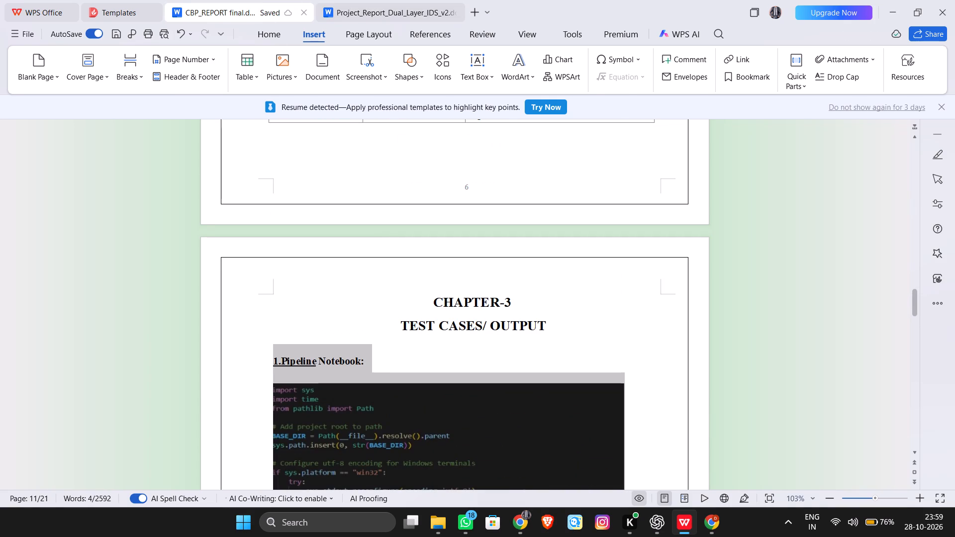
pyautogui.click(273, 357)
pyautogui.click(282, 360)
pyautogui.click(290, 340)
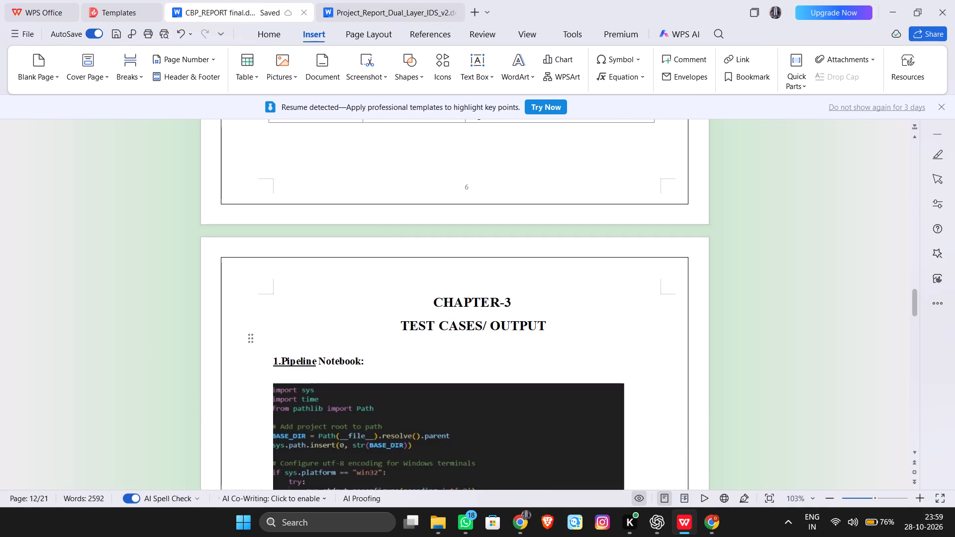
pyautogui.click(271, 359)
pyautogui.moveTo(271, 359); pyautogui.dragTo(490, 431)
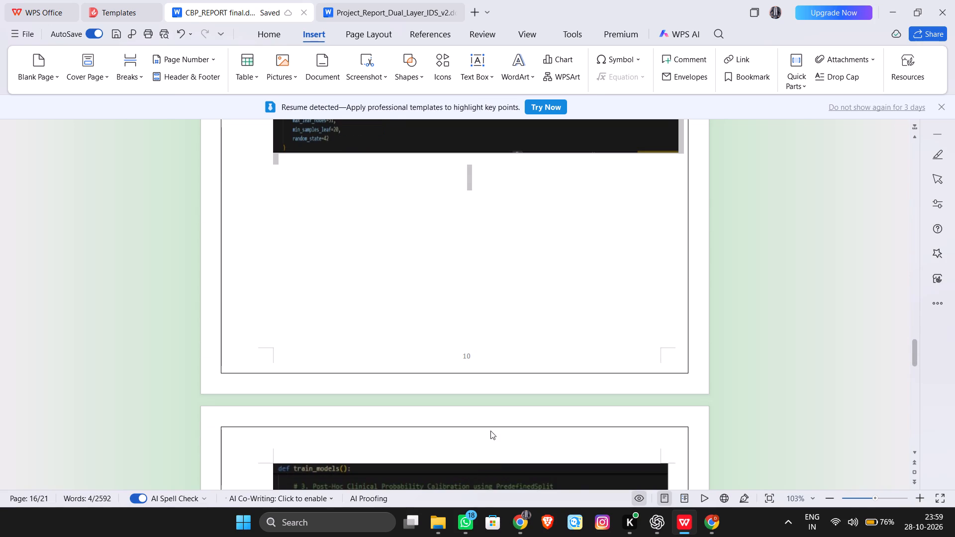
pyautogui.moveTo(490, 431); pyautogui.dragTo(485, 505)
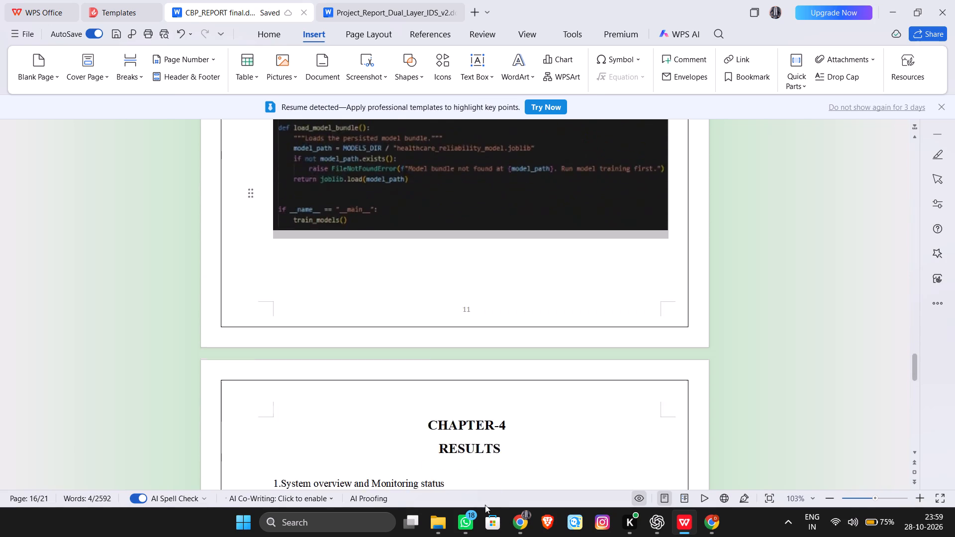
pyautogui.moveTo(485, 505); pyautogui.dragTo(663, 350)
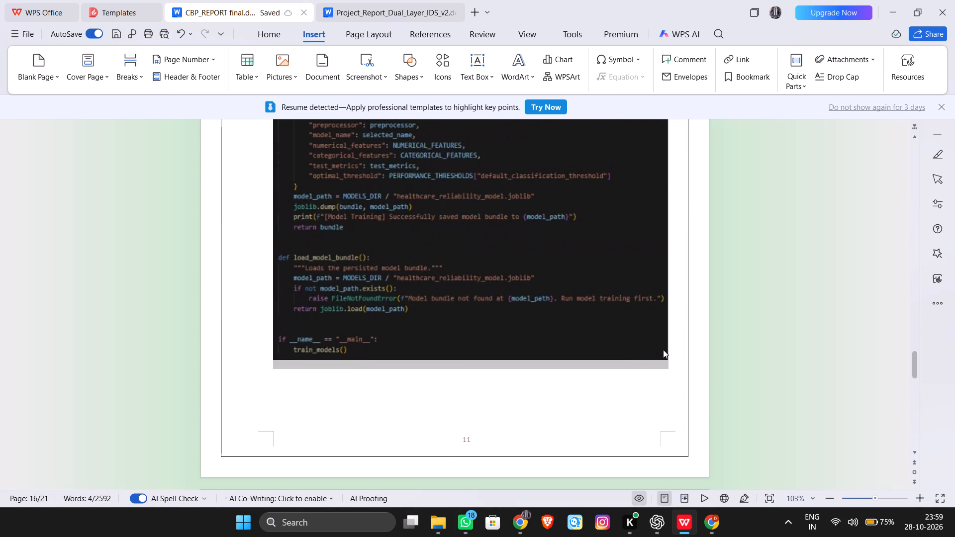
pyautogui.moveTo(663, 350); pyautogui.dragTo(671, 351)
pyautogui.hotkey('ctrl', 'v')
pyautogui.hotkey('ctrl', 'v')
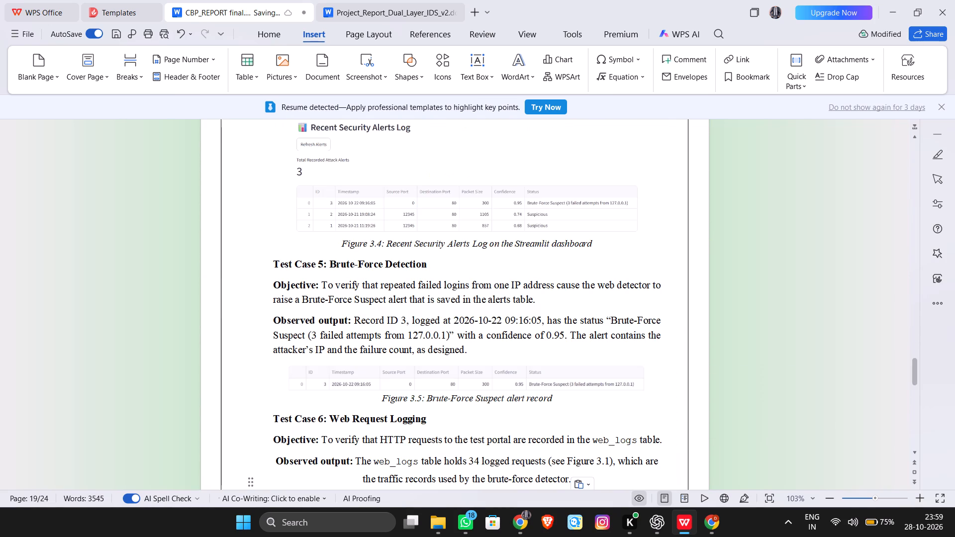
pyautogui.hotkey('ctrl', 'z')
# Insert an empty line between the last paragraph of Test Case 6 and the CHAPTER-4 heading.
pyautogui.scroll(6, 509, 346)
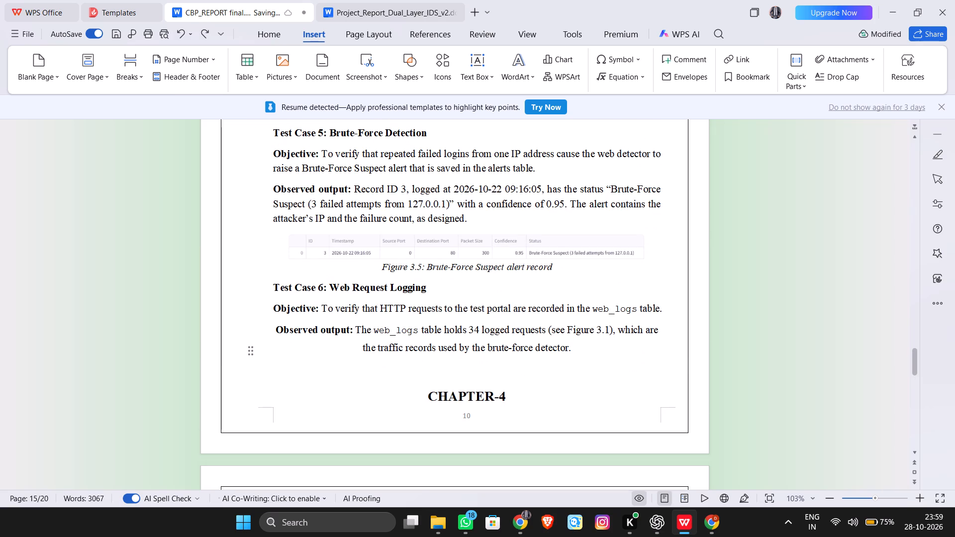
pyautogui.press('Return')
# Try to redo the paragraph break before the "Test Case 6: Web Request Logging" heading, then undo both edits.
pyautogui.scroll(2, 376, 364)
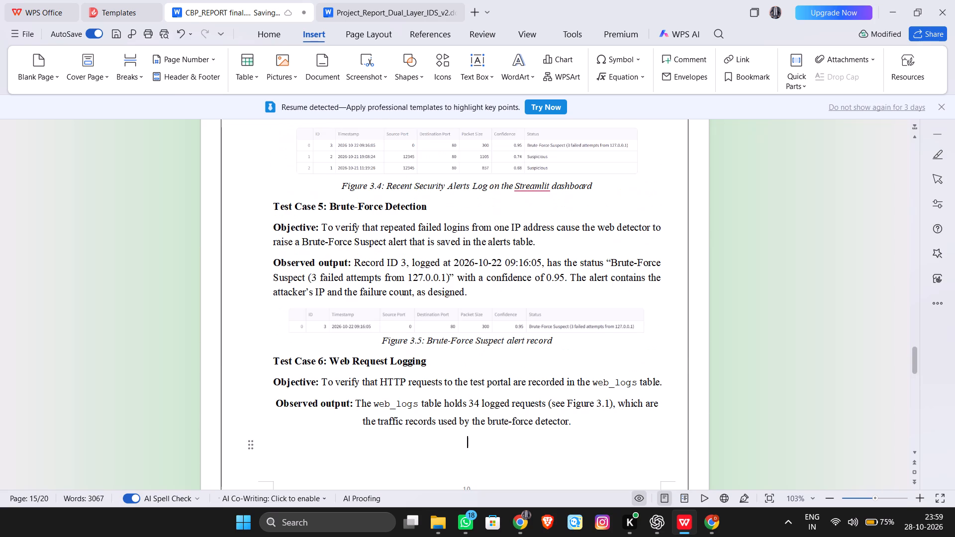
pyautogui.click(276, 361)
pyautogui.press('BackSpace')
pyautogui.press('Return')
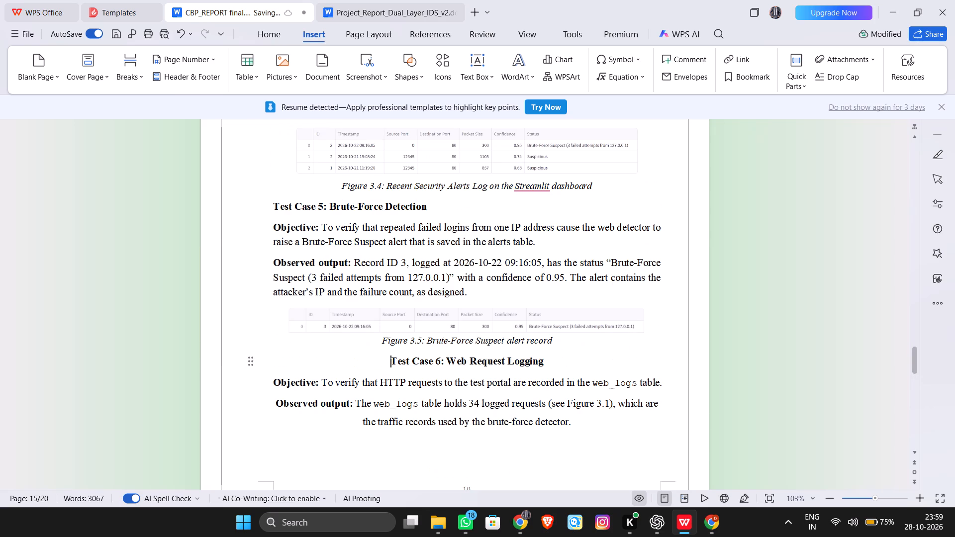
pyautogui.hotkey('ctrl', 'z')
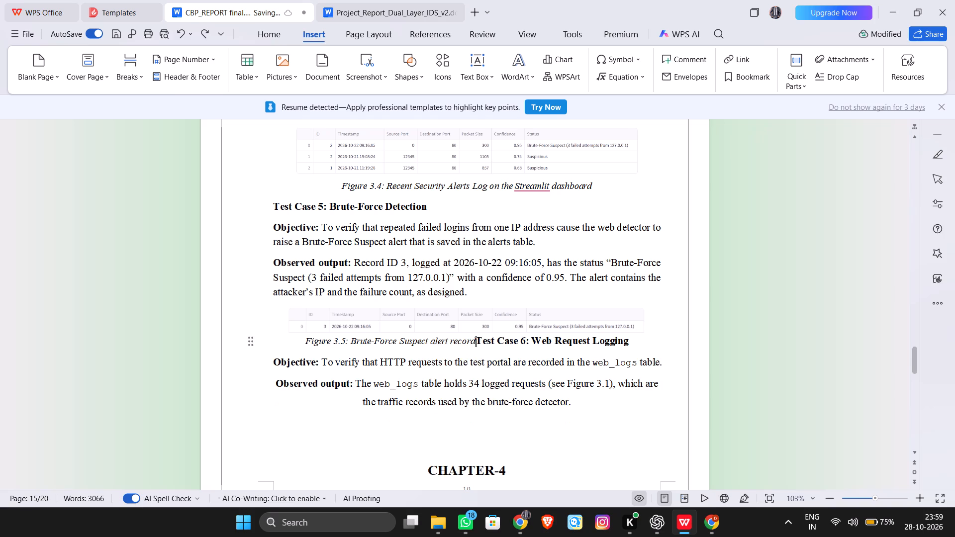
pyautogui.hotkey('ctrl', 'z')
# Format all inserted content from the Test Case 1 heading through the end of Test Case 6 as Times New Roman, size 12, justified.
pyautogui.scroll(2, 300, 330)
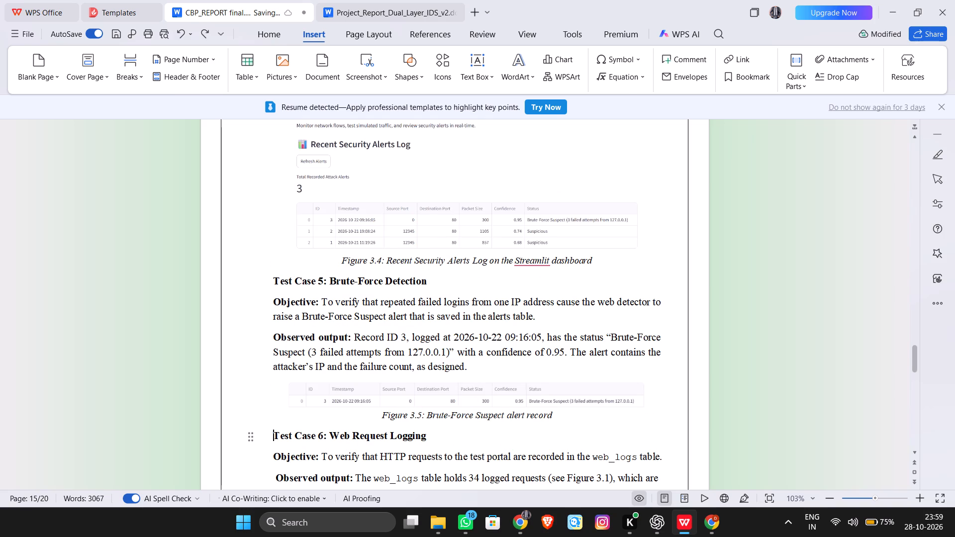
pyautogui.scroll(-3, 438, 315)
pyautogui.scroll(-4, 573, 389)
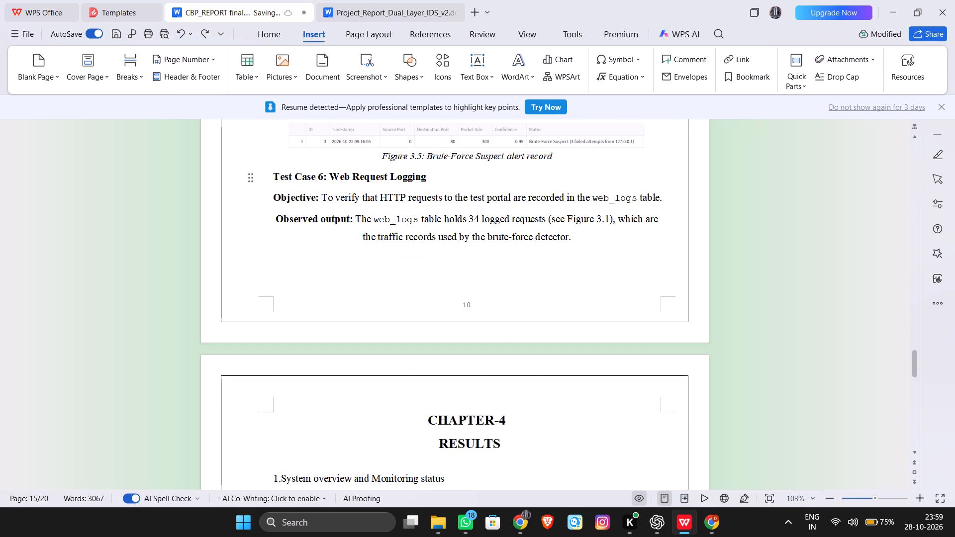
pyautogui.moveTo(591, 243); pyautogui.dragTo(253, 113)
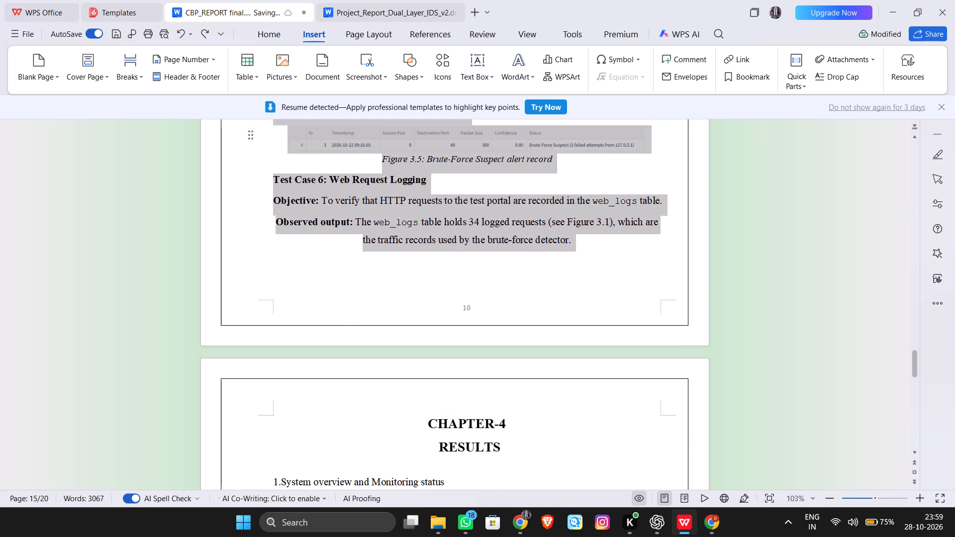
pyautogui.moveTo(253, 113); pyautogui.dragTo(284, 128)
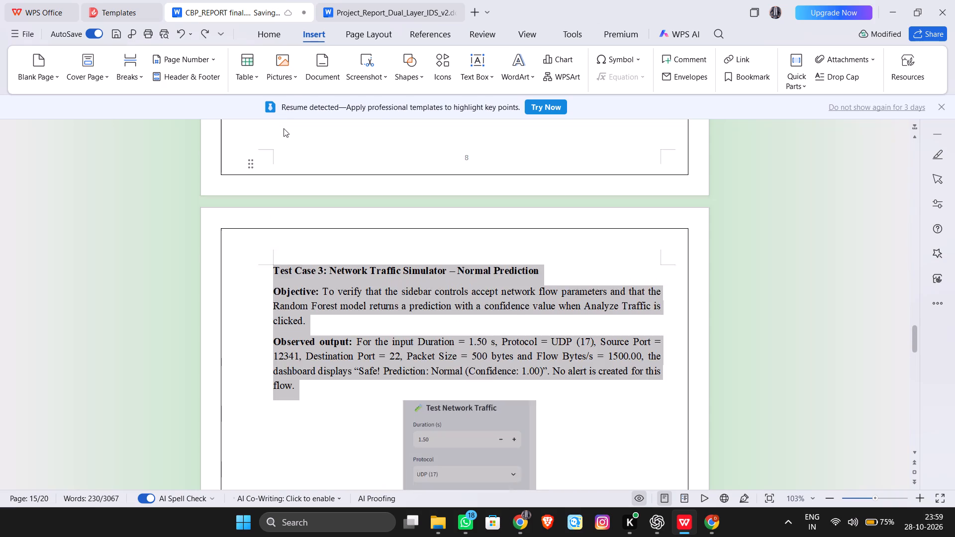
pyautogui.moveTo(284, 128); pyautogui.dragTo(280, 111)
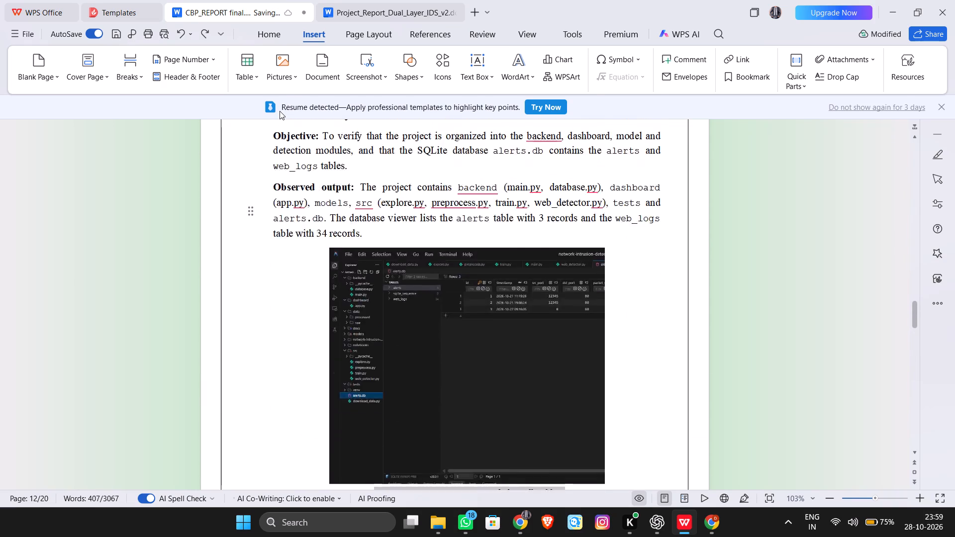
pyautogui.moveTo(280, 111); pyautogui.dragTo(270, 266)
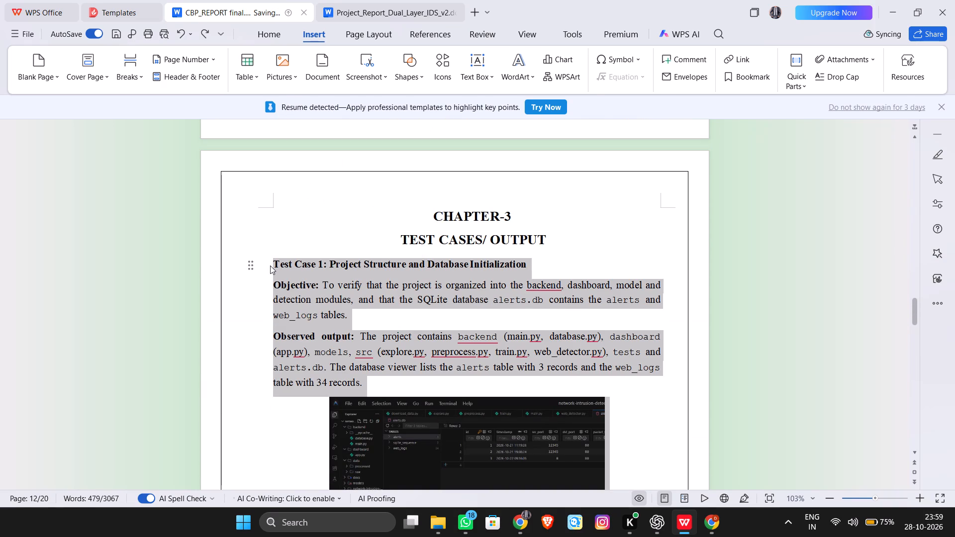
pyautogui.click(238, 213)
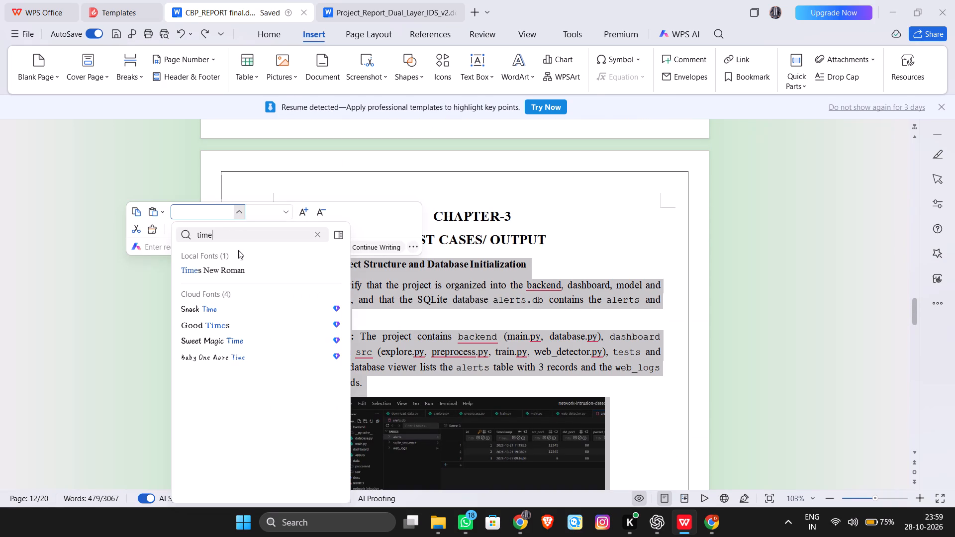
pyautogui.click(235, 270)
pyautogui.write('12')
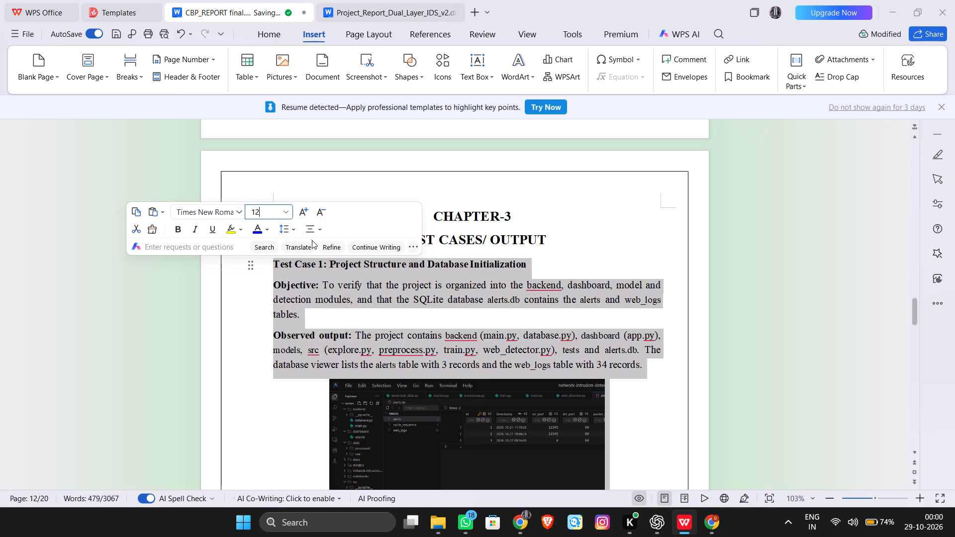
pyautogui.click(320, 229)
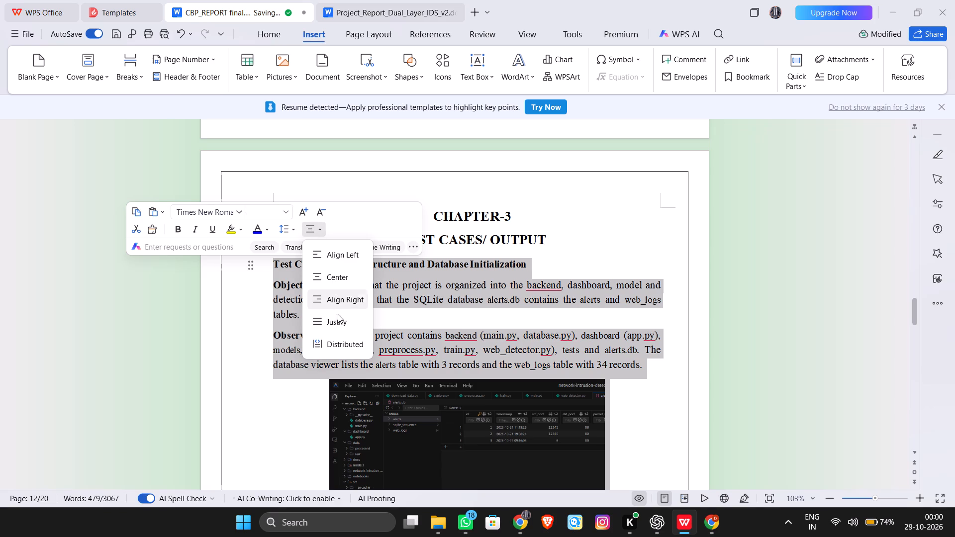
pyautogui.click(335, 319)
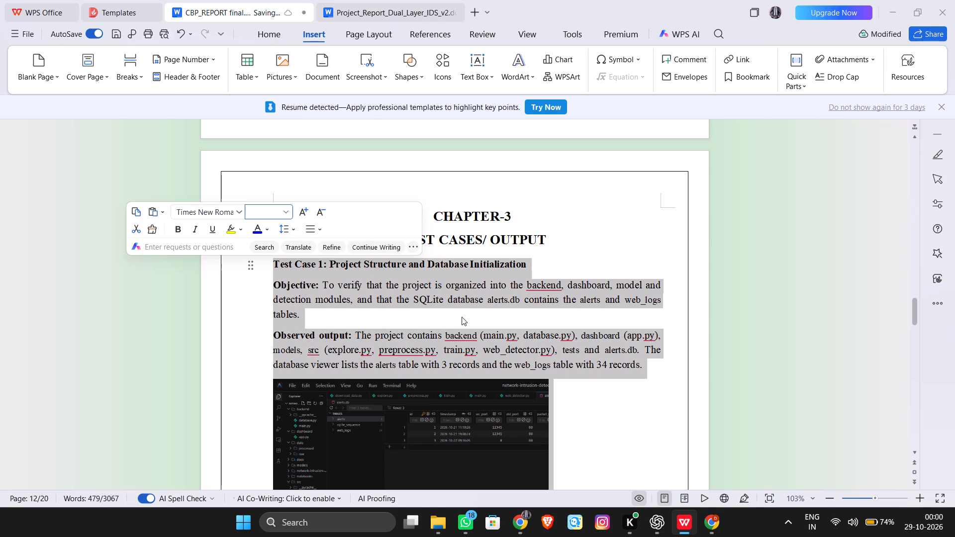
pyautogui.click(289, 206)
pyautogui.doubleClick(272, 312)
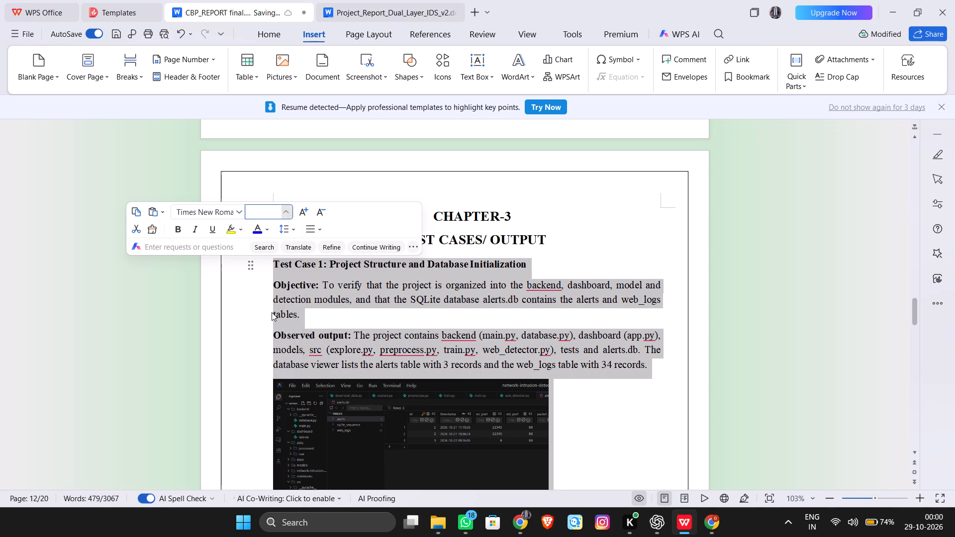
pyautogui.click(335, 309)
# Check the layout of the reformatted Chapter 3 pages from Test Case 1 through Test Case 3.
pyautogui.scroll(-13, 388, 320)
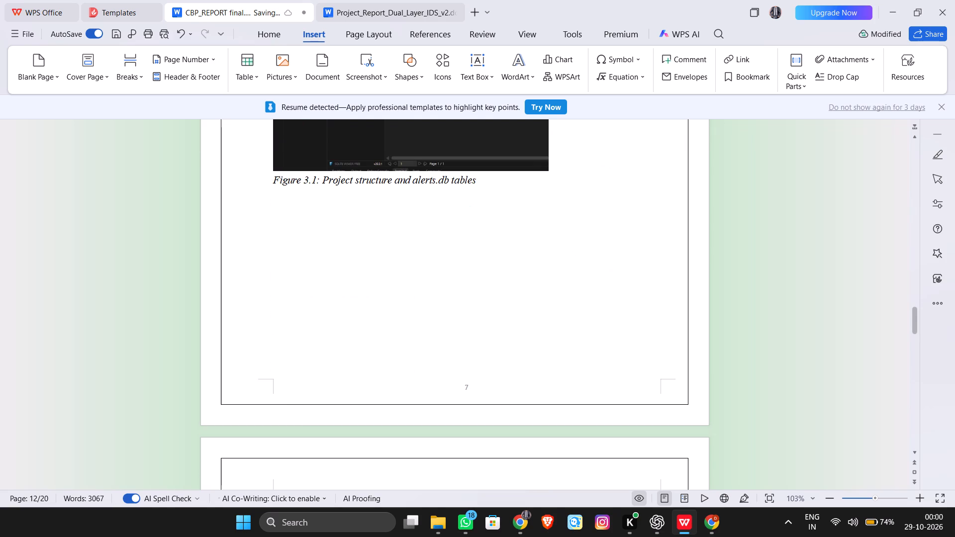
pyautogui.scroll(-7, 388, 320)
pyautogui.scroll(5, 388, 319)
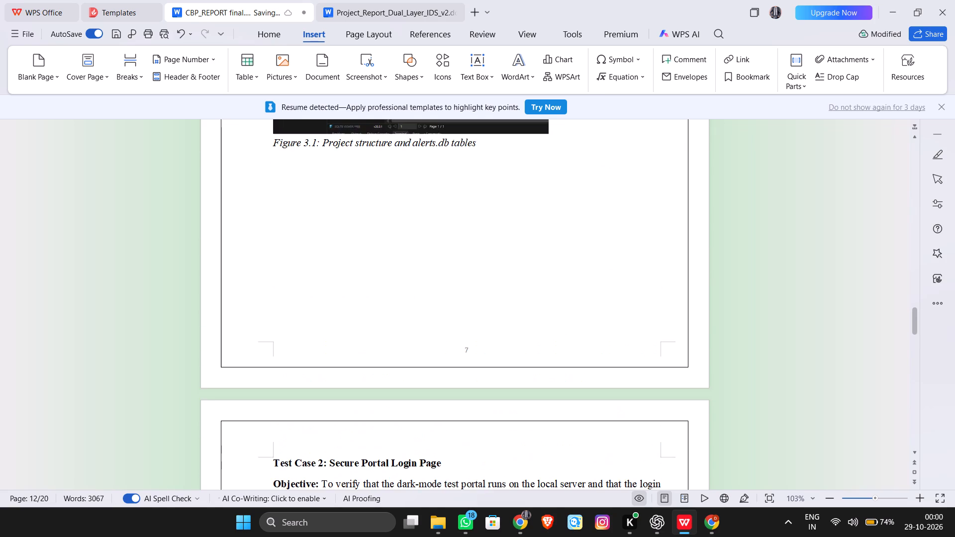
pyautogui.scroll(-20, 341, 322)
pyautogui.scroll(-1, 341, 322)
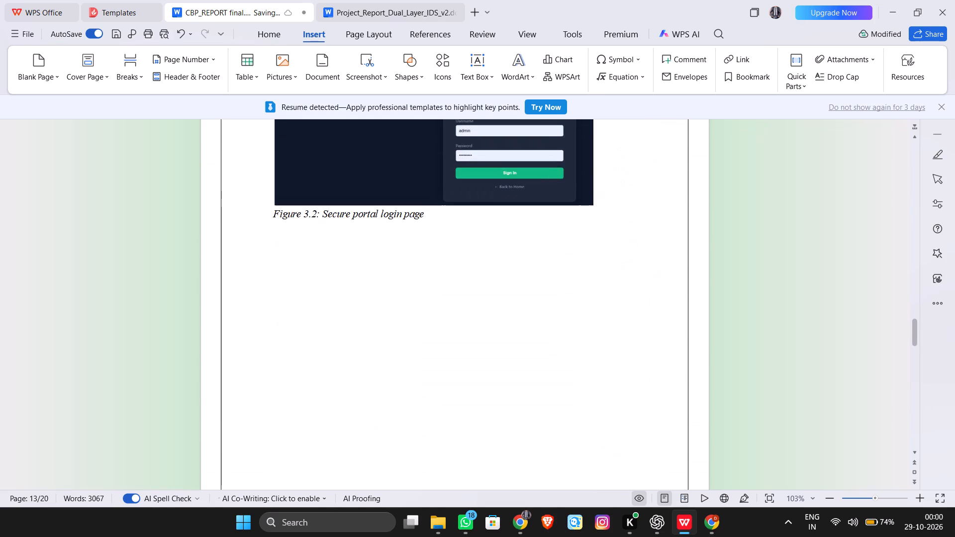
pyautogui.scroll(-11, 348, 317)
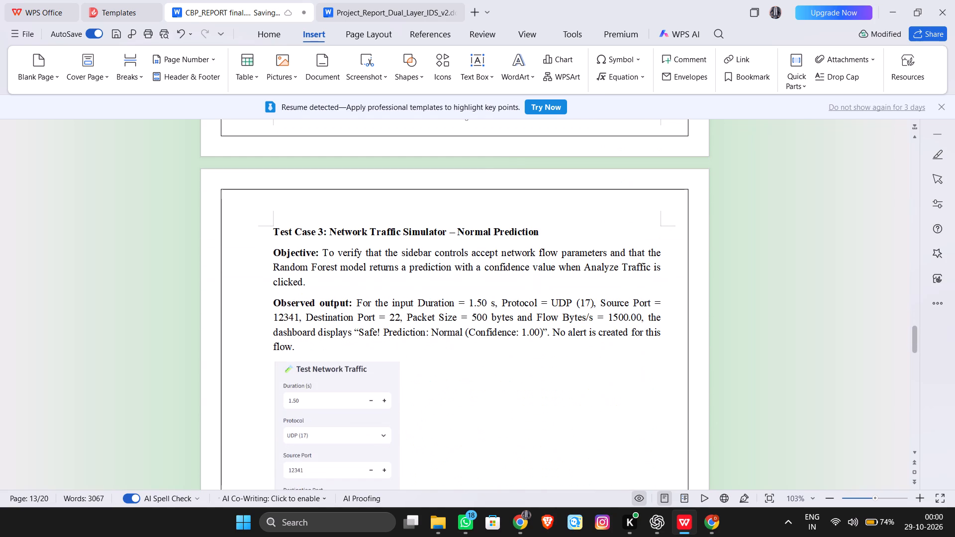
pyautogui.scroll(-2, 349, 316)
pyautogui.scroll(20, 349, 316)
pyautogui.scroll(6, 349, 316)
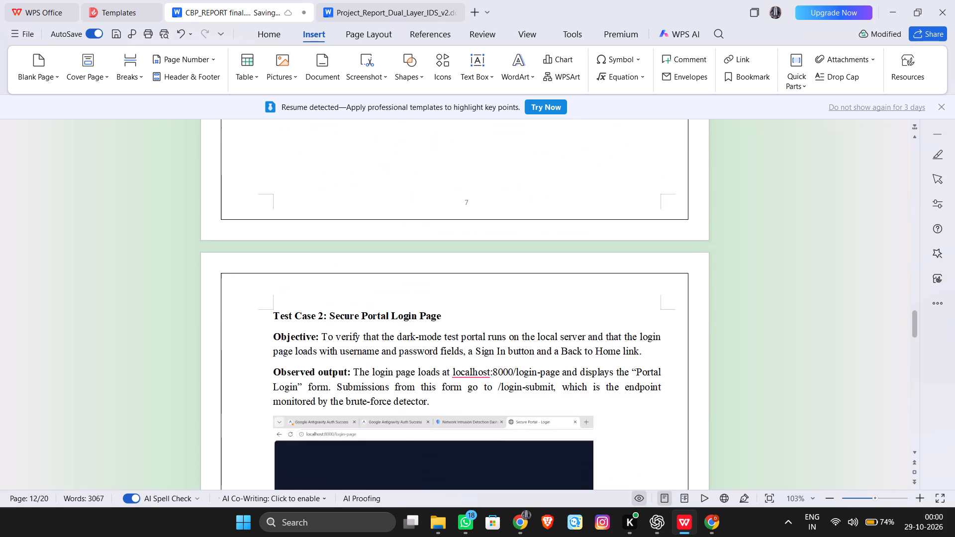
pyautogui.scroll(5, 349, 316)
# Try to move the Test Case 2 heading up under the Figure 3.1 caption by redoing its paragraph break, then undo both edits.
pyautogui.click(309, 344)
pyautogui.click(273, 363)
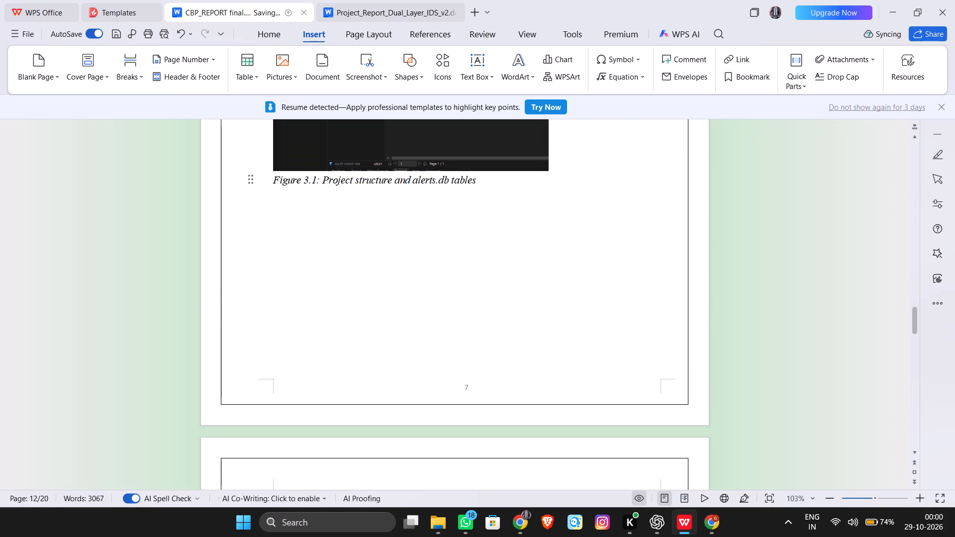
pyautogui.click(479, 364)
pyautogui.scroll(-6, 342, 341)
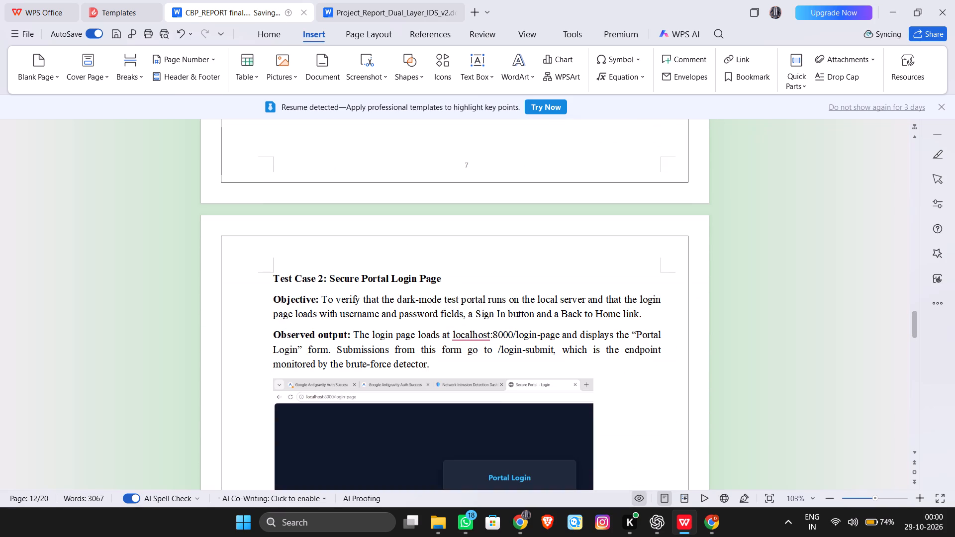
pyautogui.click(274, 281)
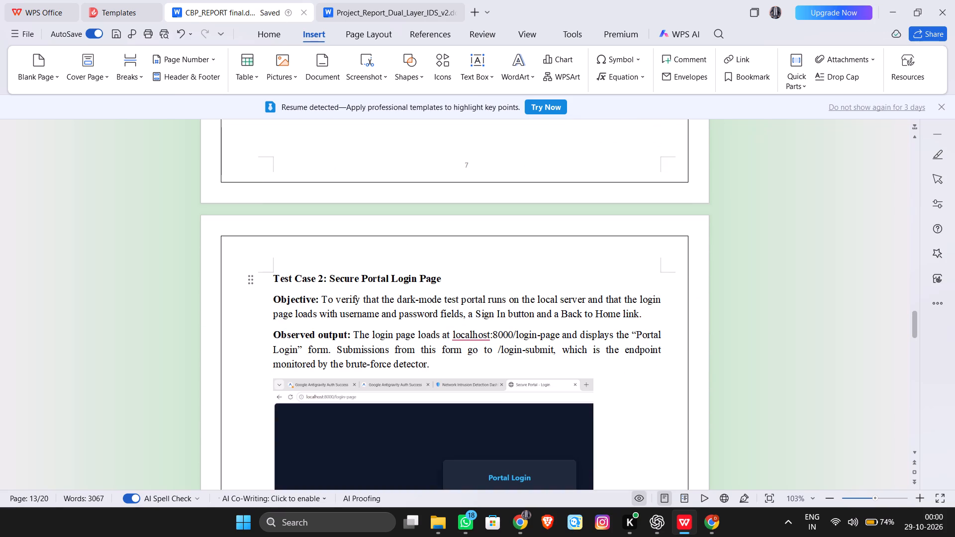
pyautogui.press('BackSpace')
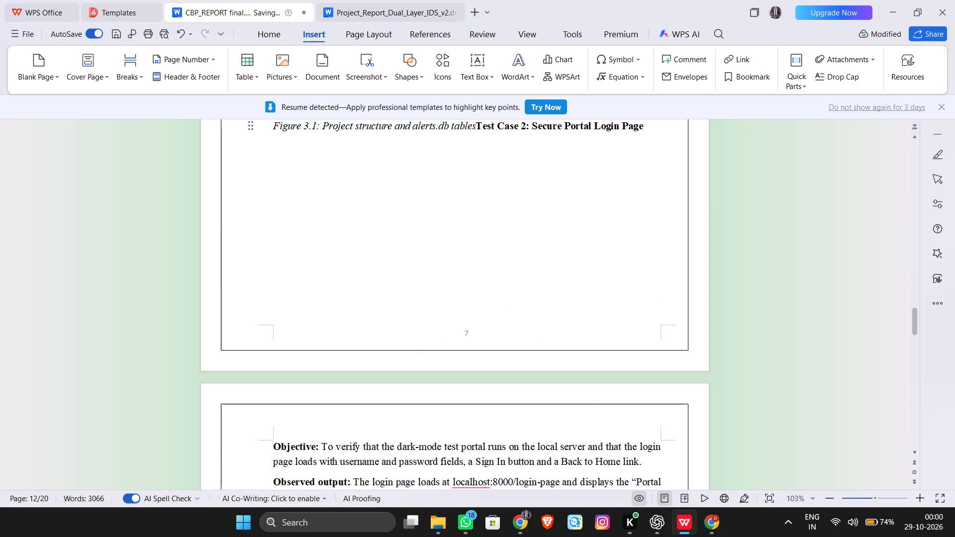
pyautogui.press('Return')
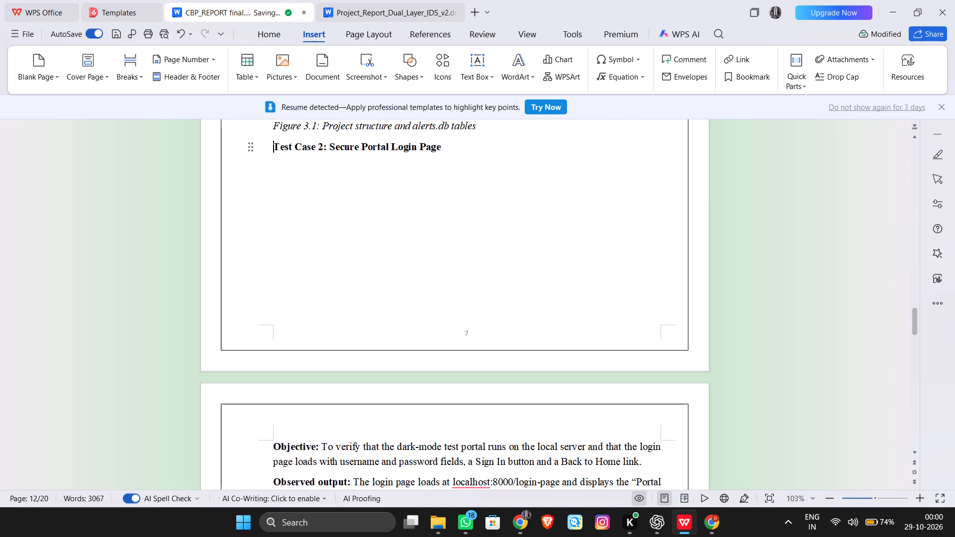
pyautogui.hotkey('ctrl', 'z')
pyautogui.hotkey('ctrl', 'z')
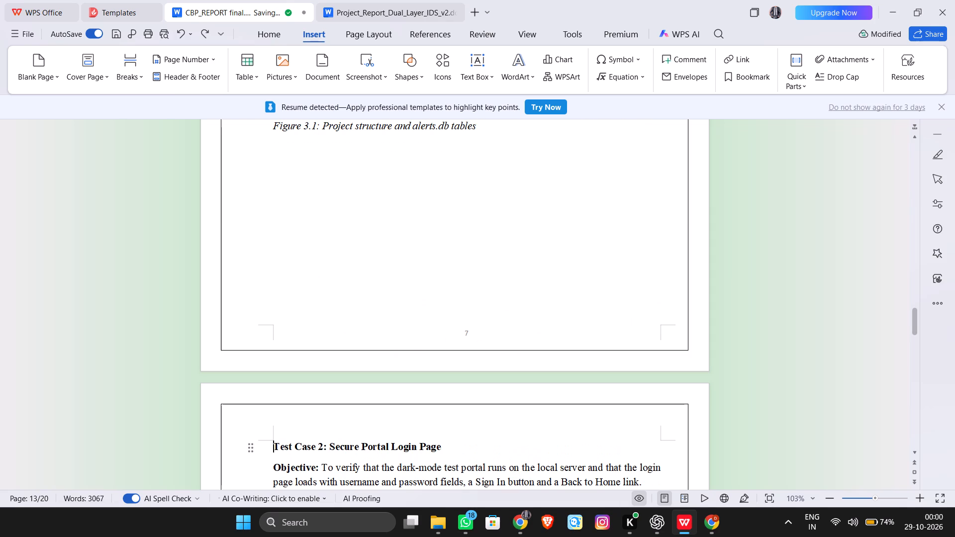
# Delete the caption "Figure 3.1: Project structure and alerts.db tables" below the Test Case 1 image.
pyautogui.scroll(5, 308, 282)
pyautogui.click(283, 363)
pyautogui.moveTo(440, 415); pyautogui.dragTo(269, 336)
pyautogui.click(252, 321)
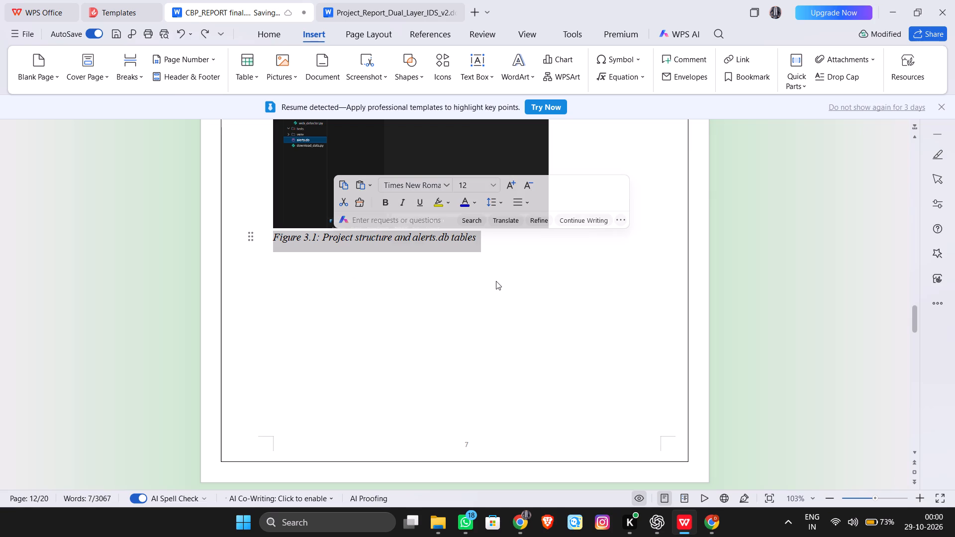
pyautogui.press('BackSpace')
pyautogui.scroll(-8, 495, 291)
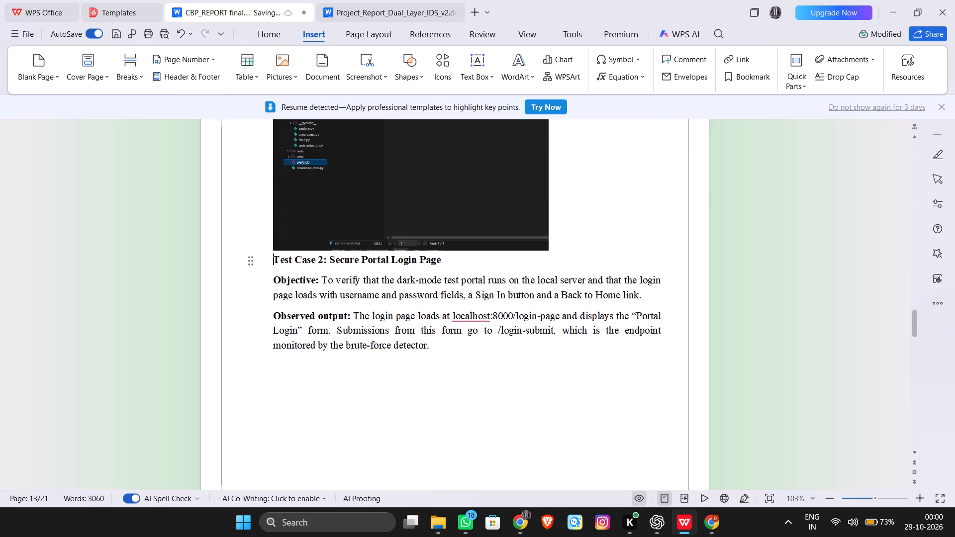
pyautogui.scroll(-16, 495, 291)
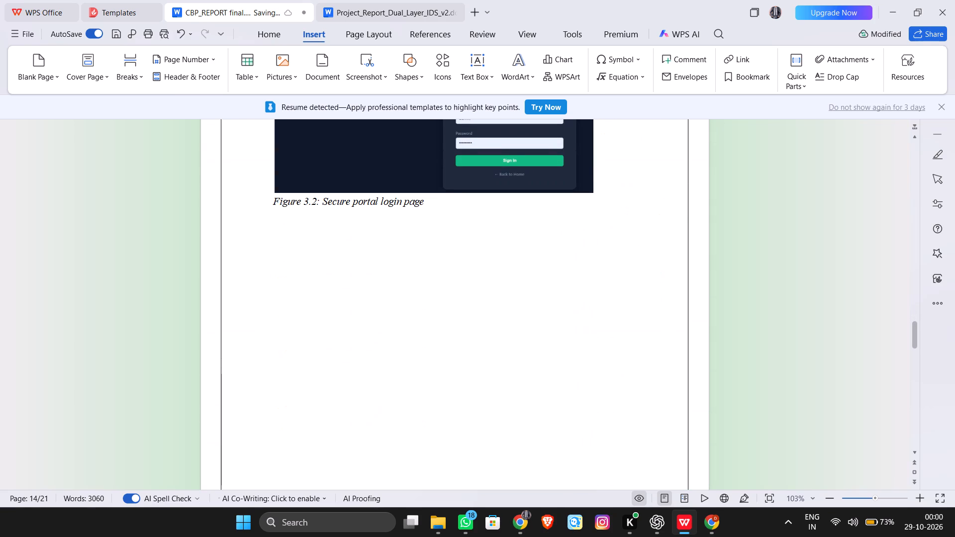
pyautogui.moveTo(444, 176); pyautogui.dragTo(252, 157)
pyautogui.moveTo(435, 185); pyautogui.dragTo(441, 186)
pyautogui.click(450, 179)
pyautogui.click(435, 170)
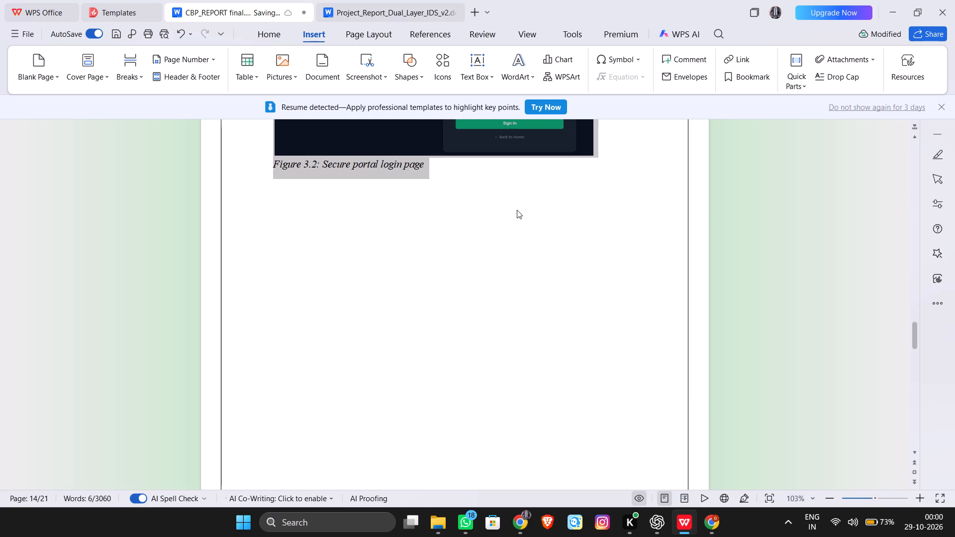
# Undo the deletion of the Figure 3.1 caption so the whole inserted test case block is selected again.
pyautogui.hotkey('ctrl', 'z')
pyautogui.hotkey('ctrl', 'z')
pyautogui.scroll(2, 508, 279)
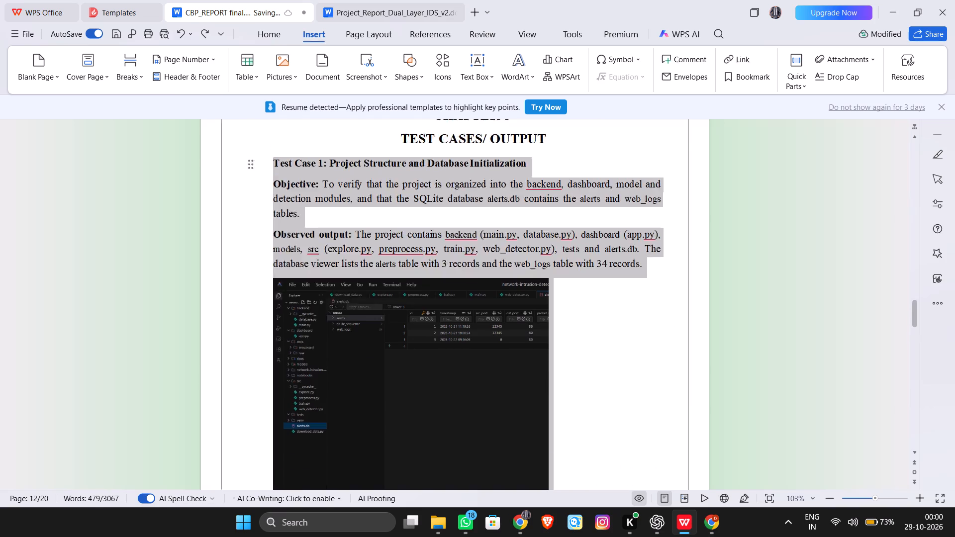
pyautogui.scroll(2, 508, 279)
pyautogui.scroll(-4, 508, 279)
pyautogui.scroll(-7, 490, 229)
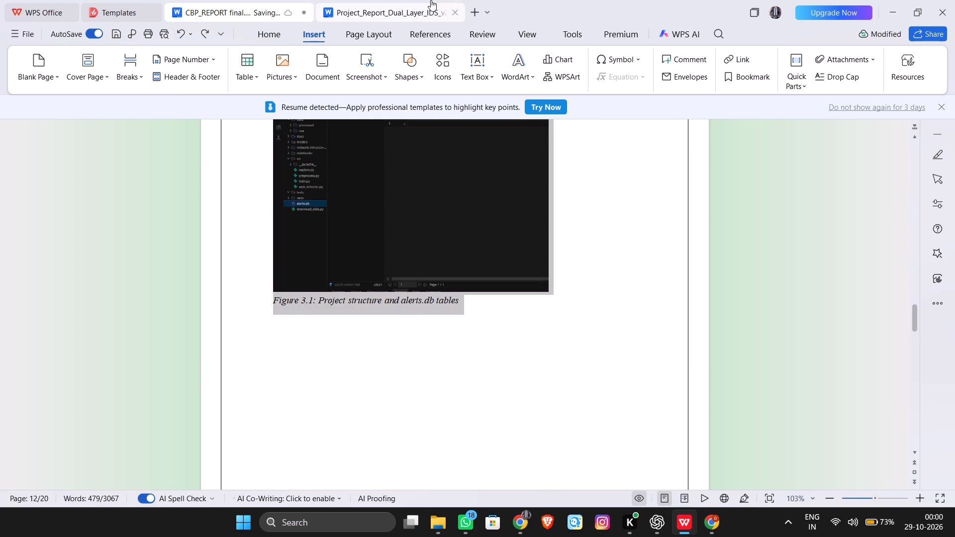
# Copy the selected test cases from Project_Report_Dual_Layer_IDS_v2 and paste them over the selected Chapter 3 content in CBP_REPORT final.docx.
pyautogui.click(429, 0)
pyautogui.hotkey('ctrl', 'c')
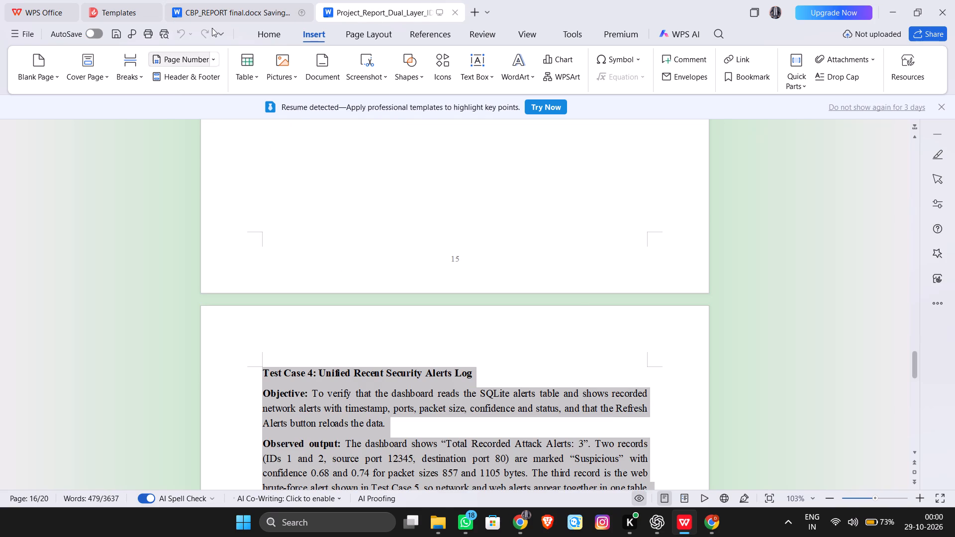
pyautogui.click(246, 0)
pyautogui.hotkey('ctrl', 'v')
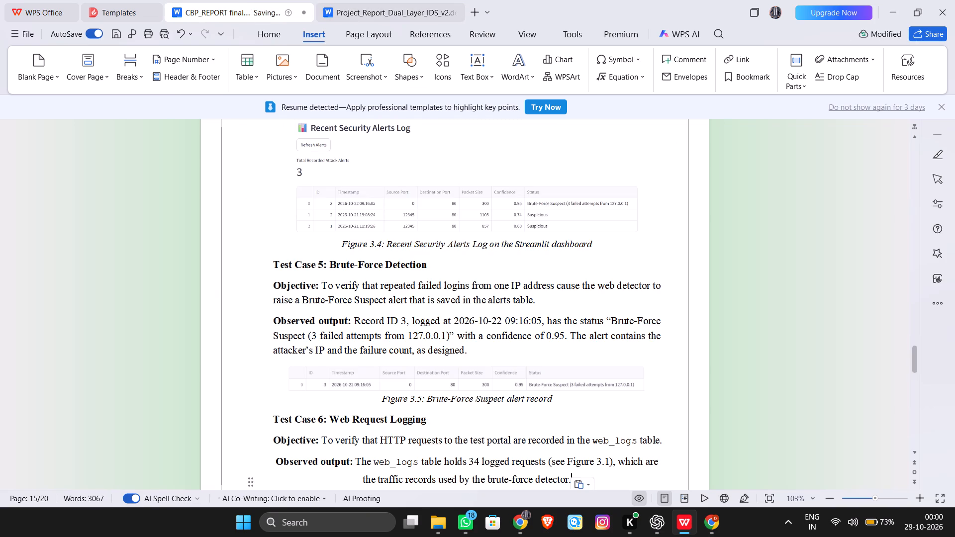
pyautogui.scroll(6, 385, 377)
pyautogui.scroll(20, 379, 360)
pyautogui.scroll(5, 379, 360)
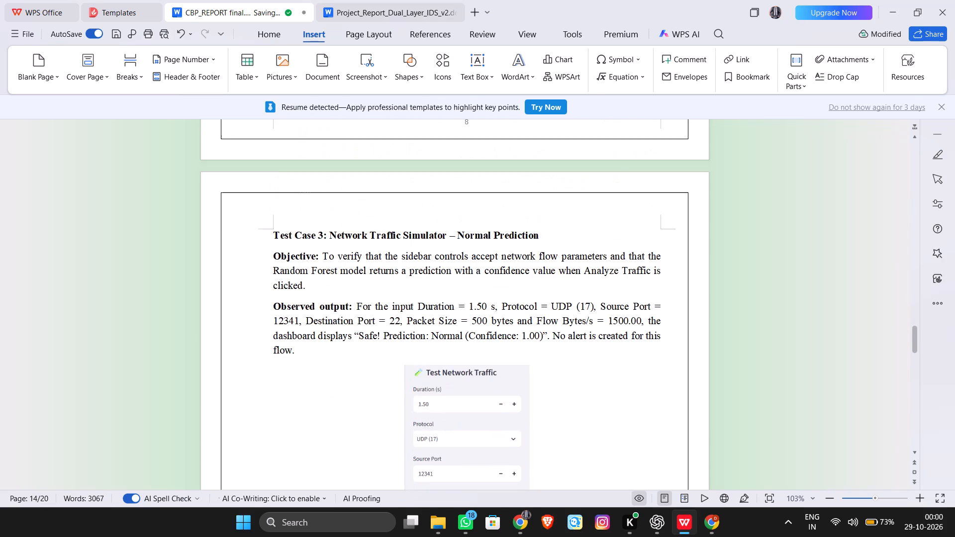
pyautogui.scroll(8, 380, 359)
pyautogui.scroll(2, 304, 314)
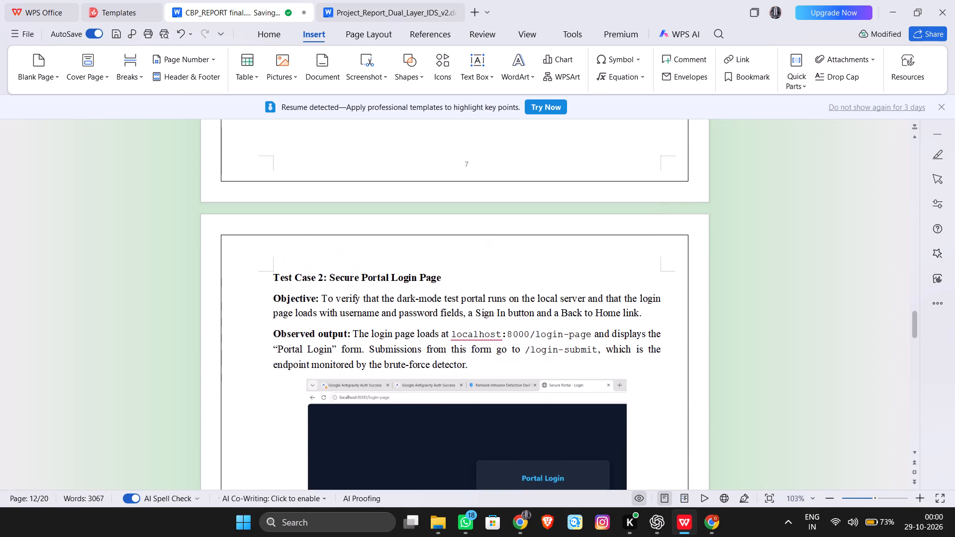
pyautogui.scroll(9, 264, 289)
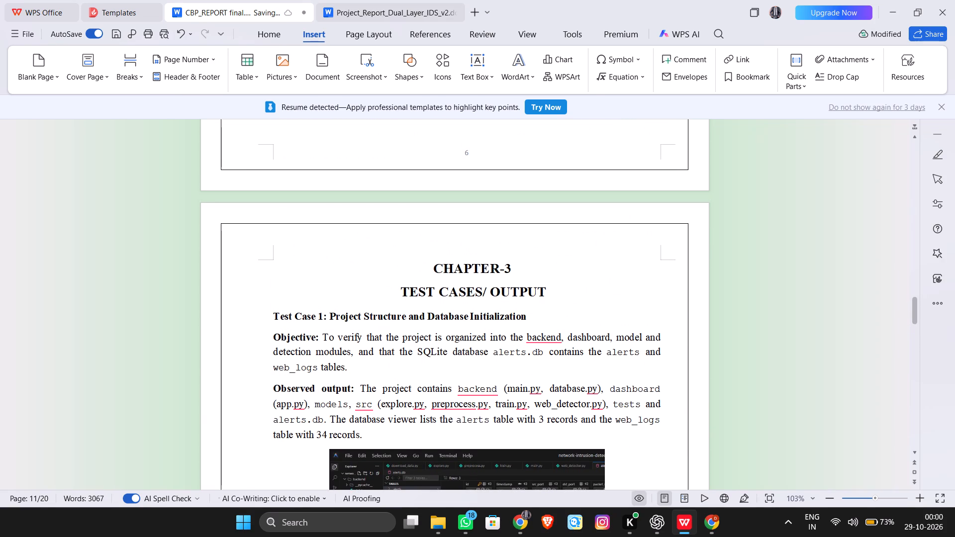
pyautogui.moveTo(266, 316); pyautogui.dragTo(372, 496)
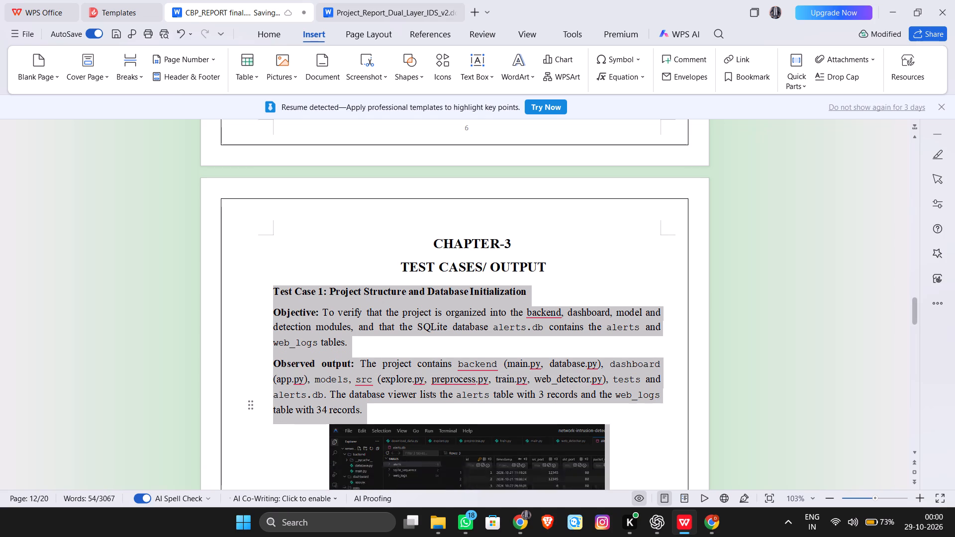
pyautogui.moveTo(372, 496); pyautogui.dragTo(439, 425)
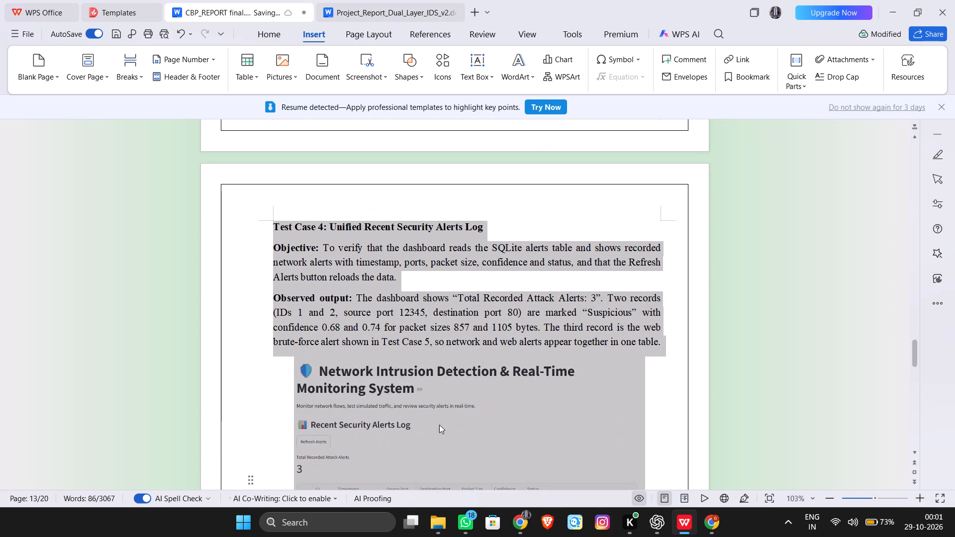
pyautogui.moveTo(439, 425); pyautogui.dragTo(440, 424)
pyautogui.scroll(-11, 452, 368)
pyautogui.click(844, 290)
# Insert a blank line between the end of Test Case 6 and the CHAPTER-4 heading to push the heading onto the next page.
pyautogui.scroll(-4, 616, 307)
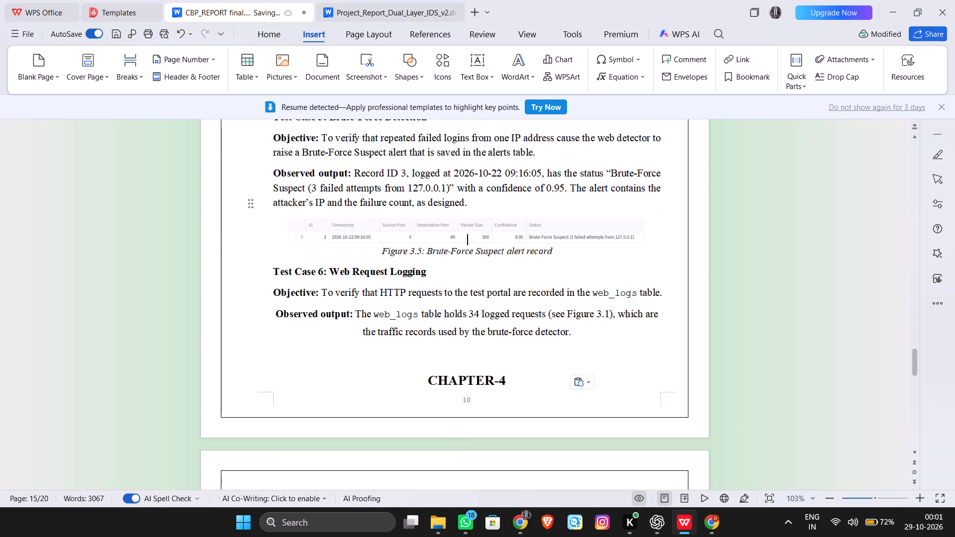
pyautogui.scroll(-1, 616, 307)
pyautogui.click(496, 259)
pyautogui.click(474, 239)
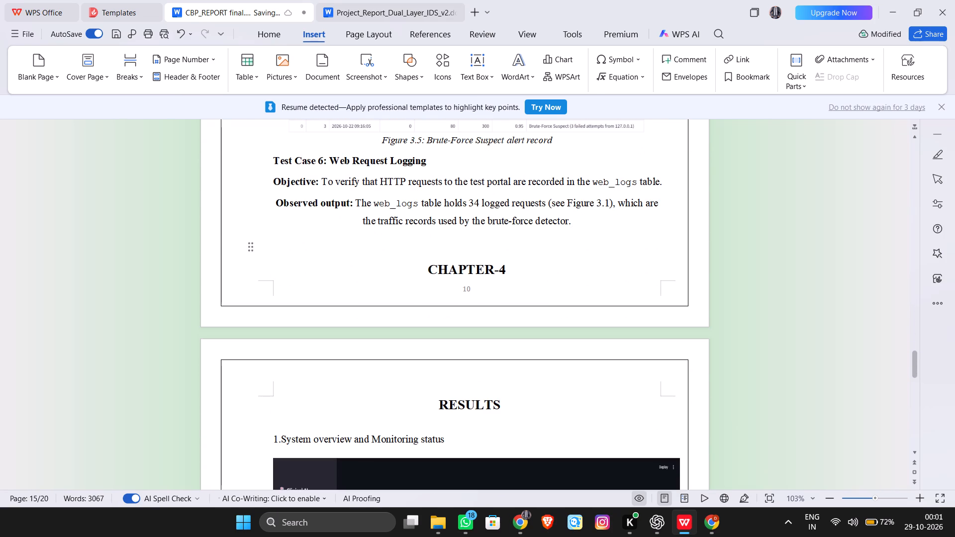
pyautogui.press('Return')
# Format everything from the Test Case 1 heading through the end of Test Case 6 as Times New Roman, size 12, justified.
pyautogui.moveTo(581, 230); pyautogui.dragTo(244, 110)
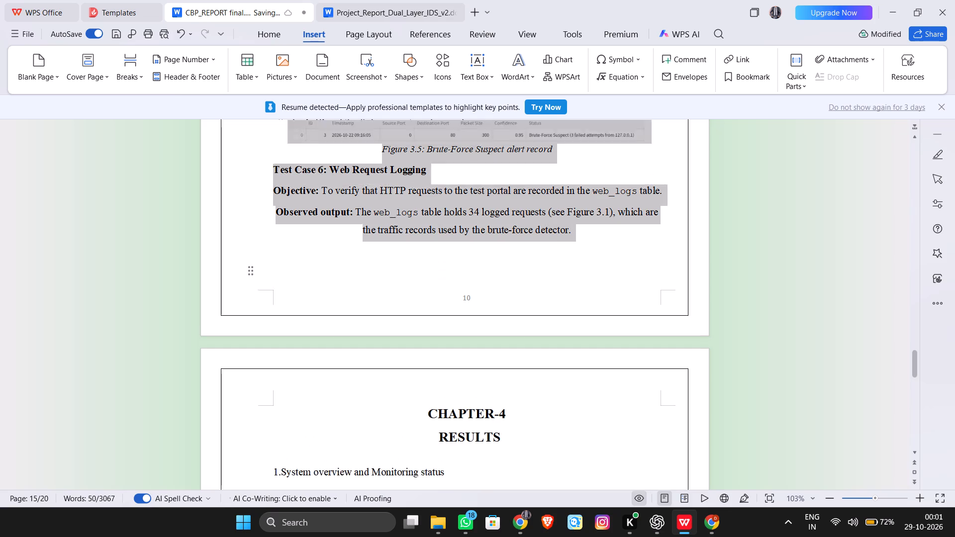
pyautogui.moveTo(244, 110); pyautogui.dragTo(270, 177)
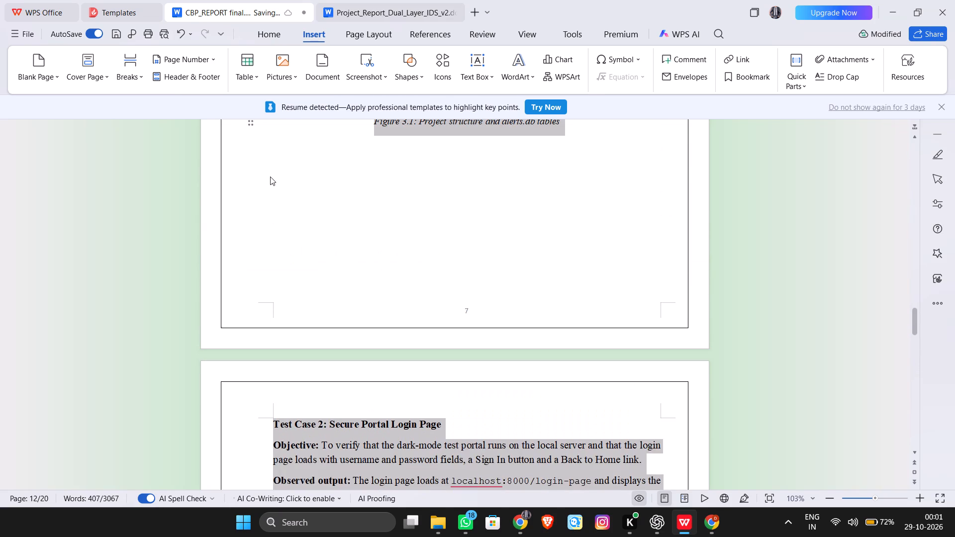
pyautogui.moveTo(270, 177); pyautogui.dragTo(296, 117)
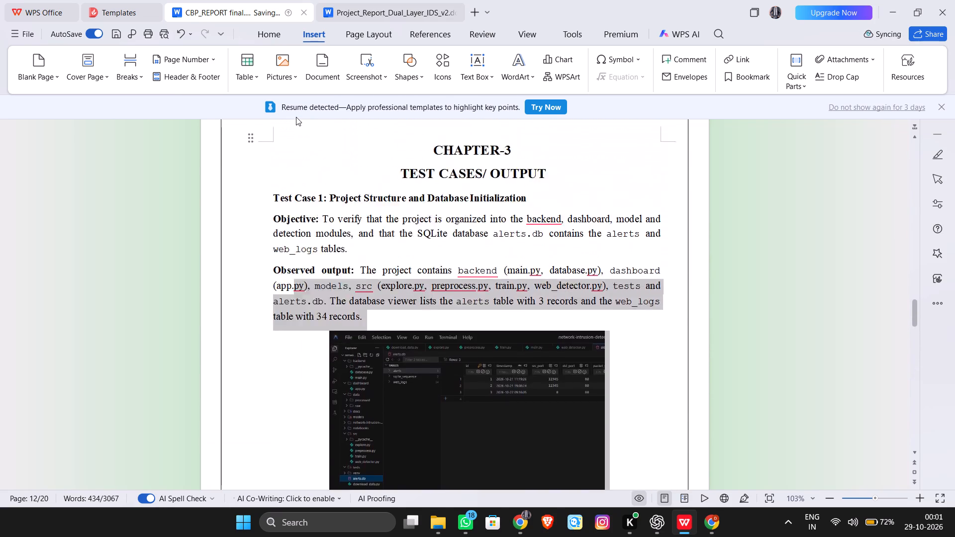
pyautogui.moveTo(296, 117); pyautogui.dragTo(264, 293)
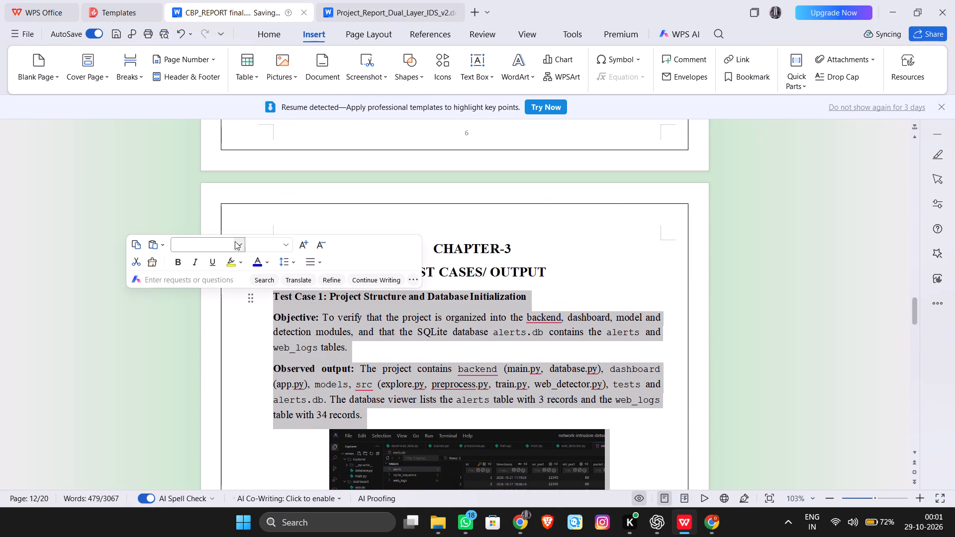
pyautogui.click(219, 243)
pyautogui.click(242, 244)
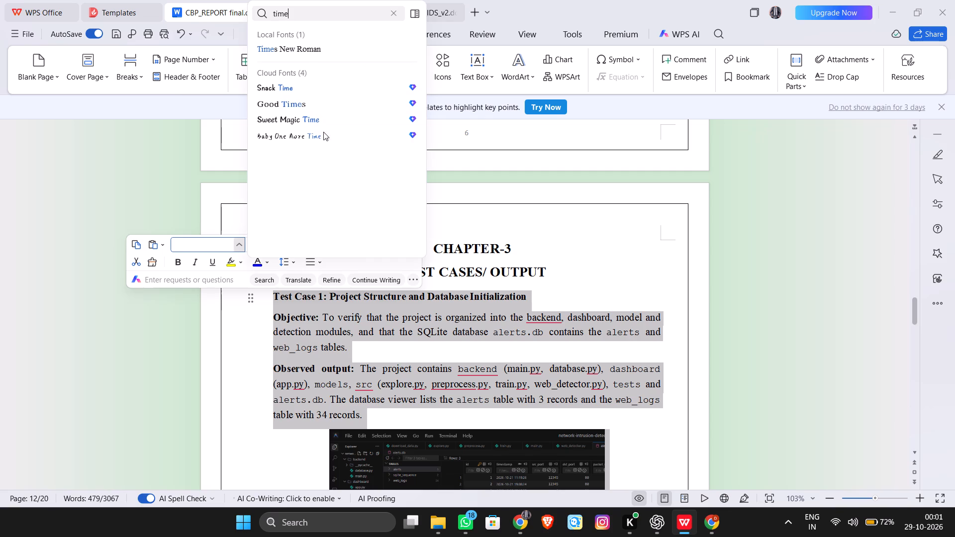
pyautogui.click(303, 54)
pyautogui.click(291, 247)
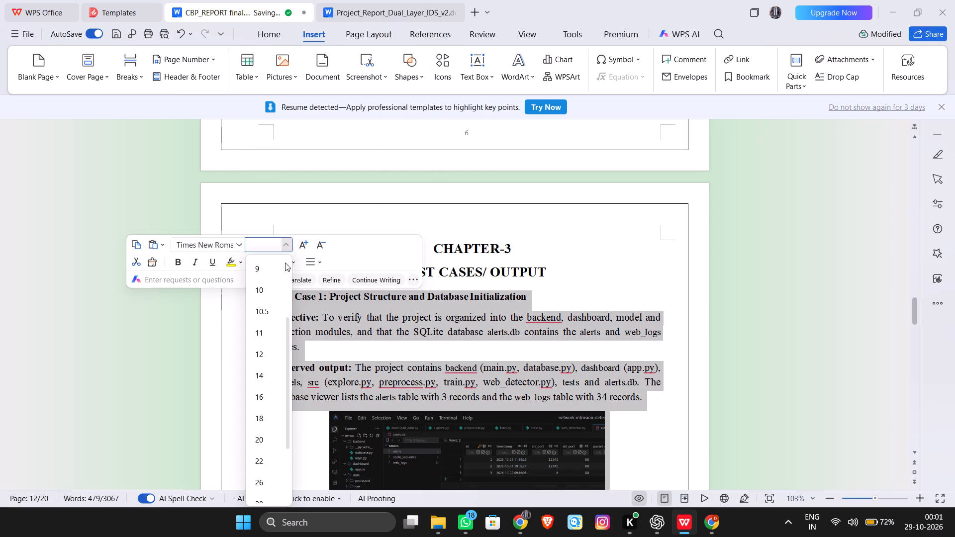
pyautogui.click(264, 353)
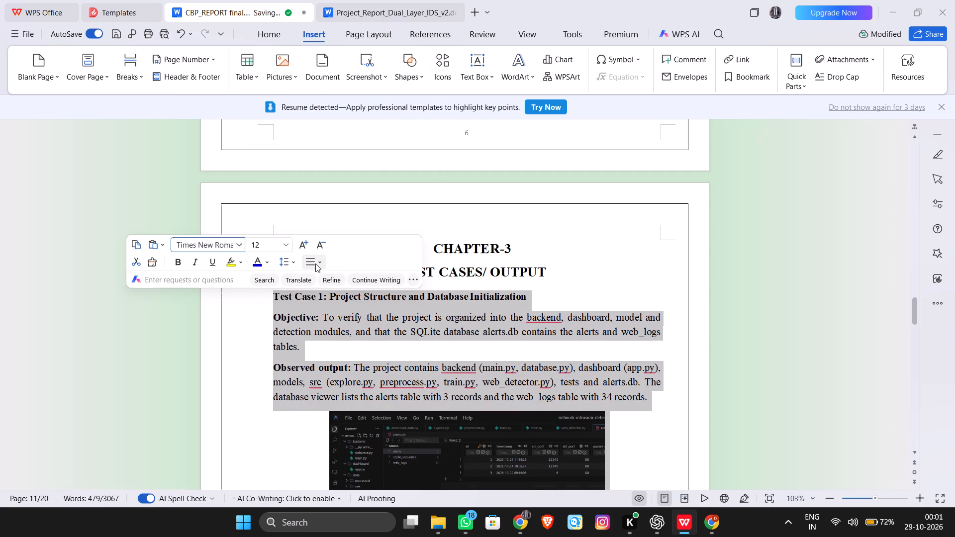
pyautogui.click(317, 264)
pyautogui.click(330, 355)
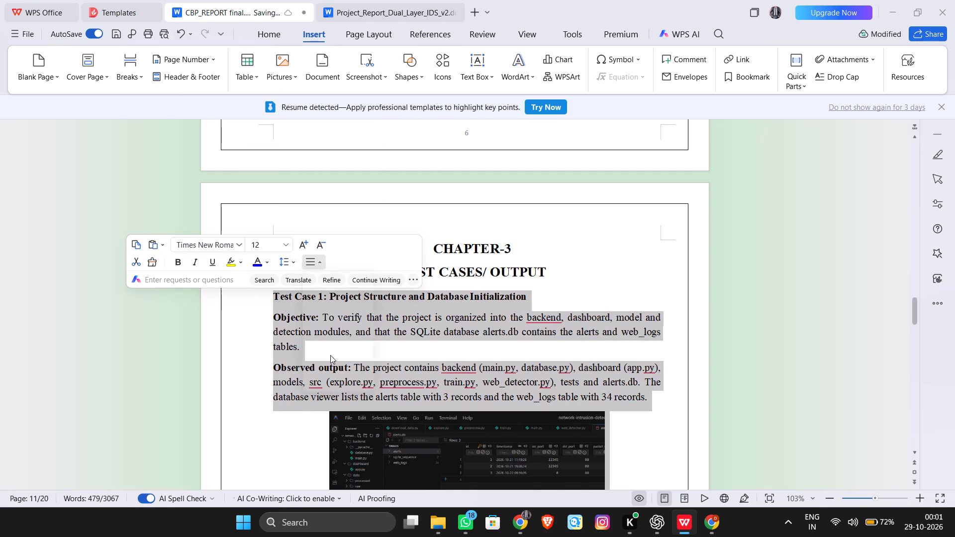
pyautogui.click(357, 347)
# Insert a blank line between the TEST CASES/ OUTPUT heading and the Test Case 1 heading.
pyautogui.scroll(-5, 359, 345)
pyautogui.scroll(6, 365, 339)
pyautogui.click(591, 265)
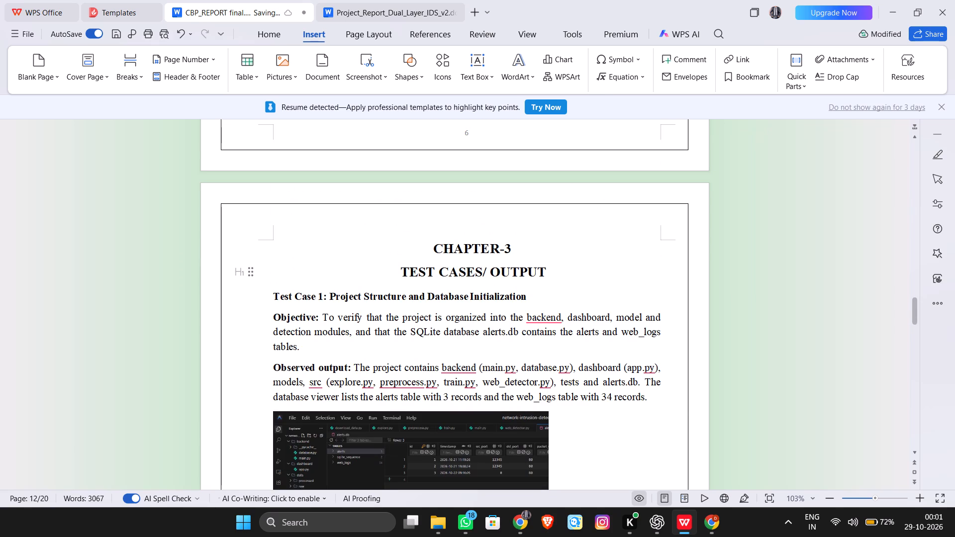
pyautogui.press('Return')
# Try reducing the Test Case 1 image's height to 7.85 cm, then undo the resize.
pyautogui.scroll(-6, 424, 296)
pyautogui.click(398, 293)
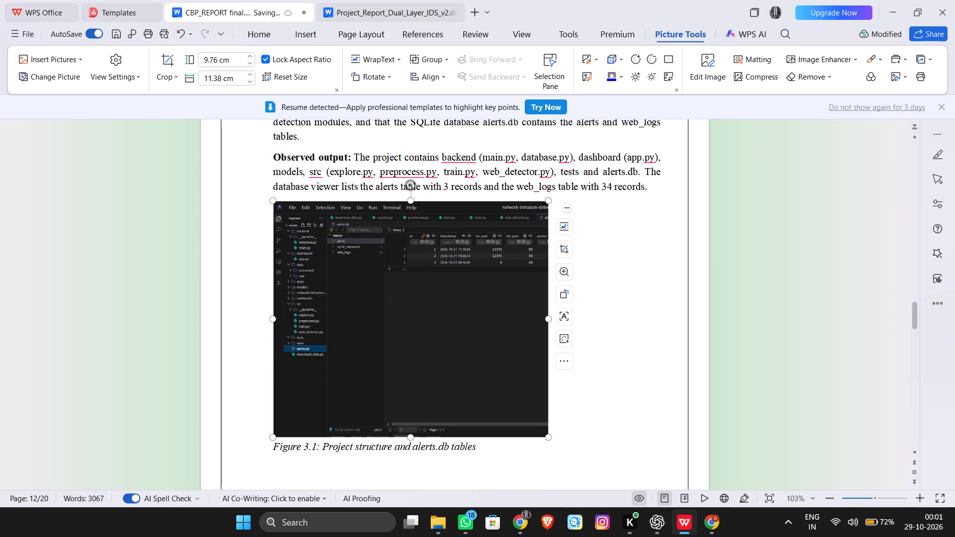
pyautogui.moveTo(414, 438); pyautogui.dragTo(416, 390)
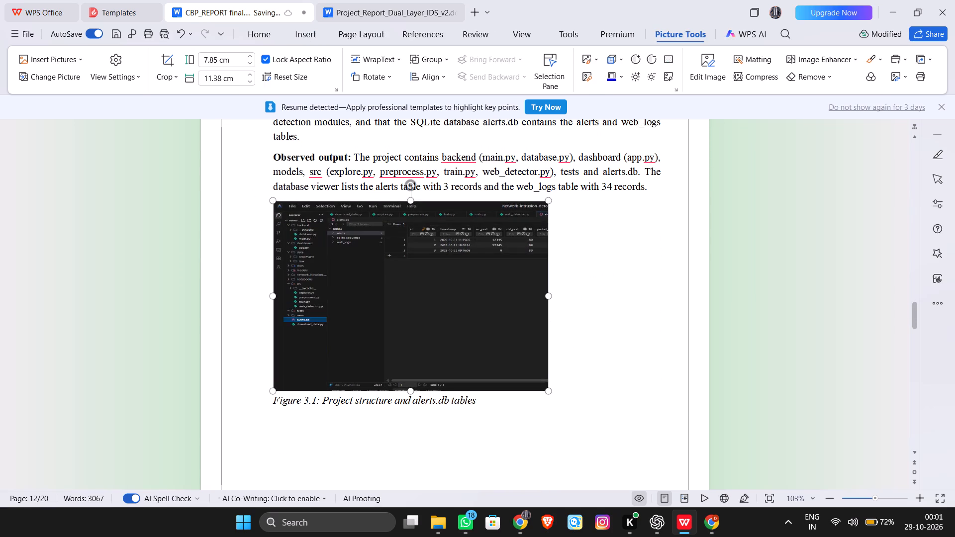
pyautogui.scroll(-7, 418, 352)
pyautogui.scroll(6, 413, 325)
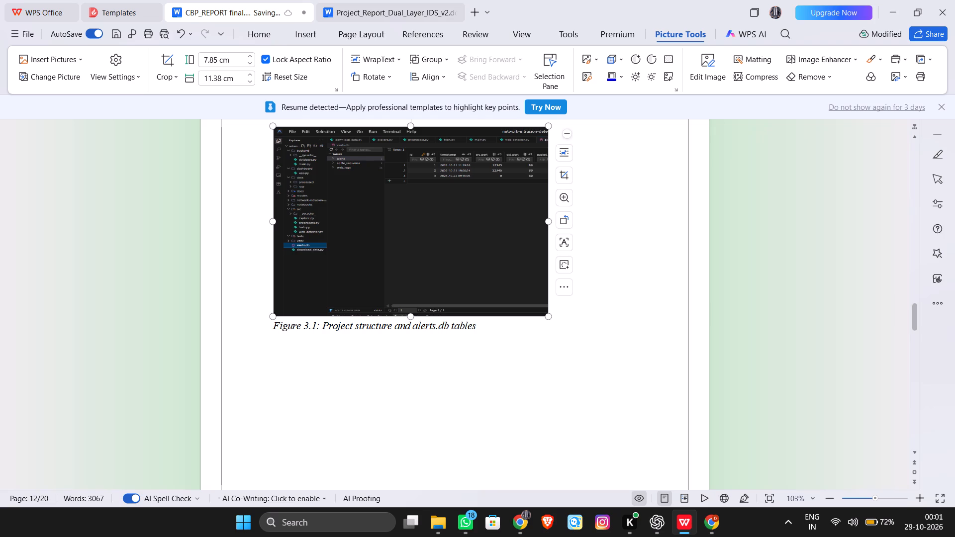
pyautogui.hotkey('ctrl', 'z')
# Increase the line spacing of all content from the Test Case 1 heading through the end of Test Case 6.
pyautogui.scroll(-19, 615, 336)
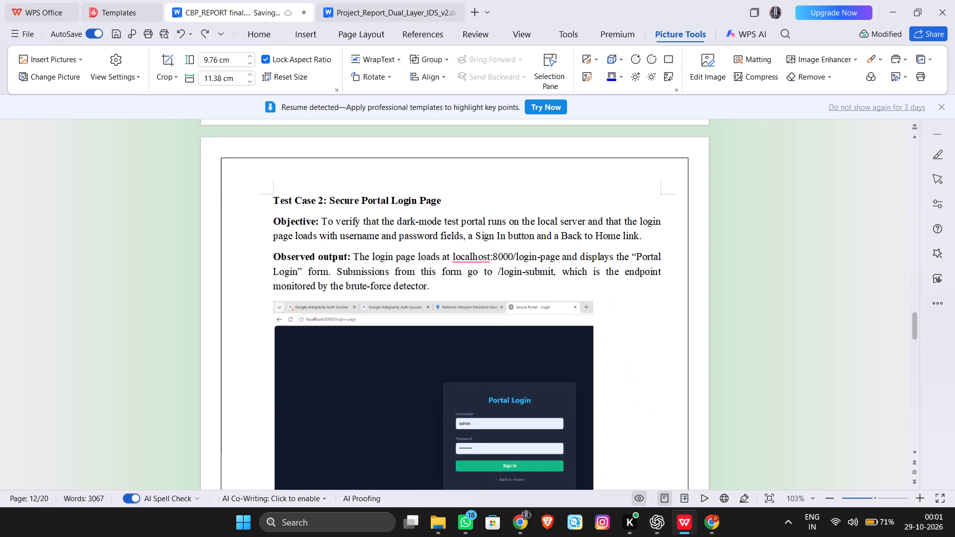
pyautogui.scroll(8, 607, 333)
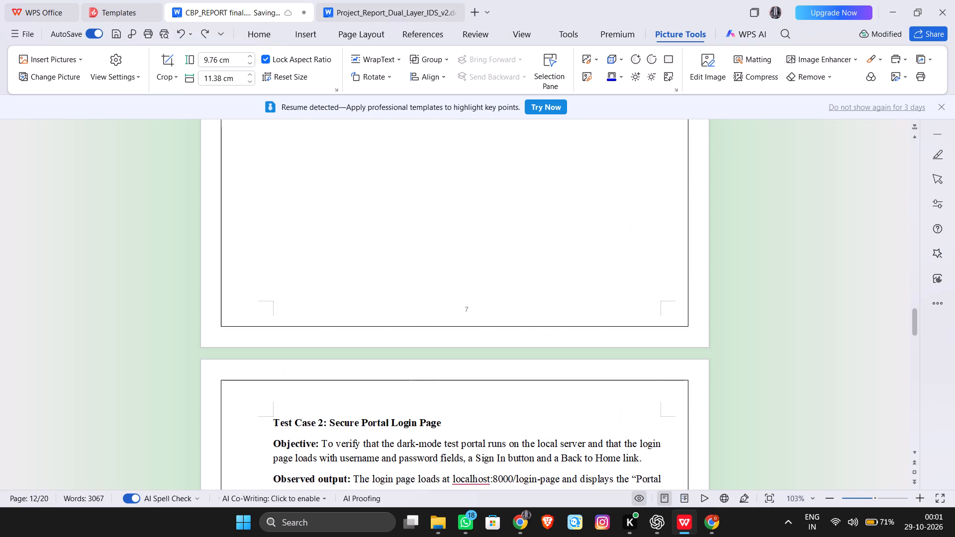
pyautogui.scroll(-2, 421, 311)
pyautogui.click(256, 35)
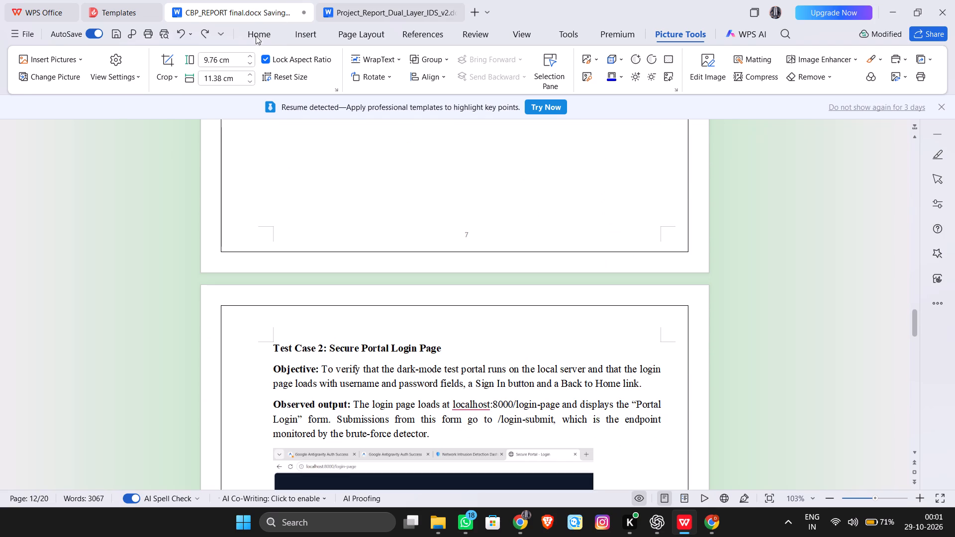
pyautogui.scroll(15, 360, 193)
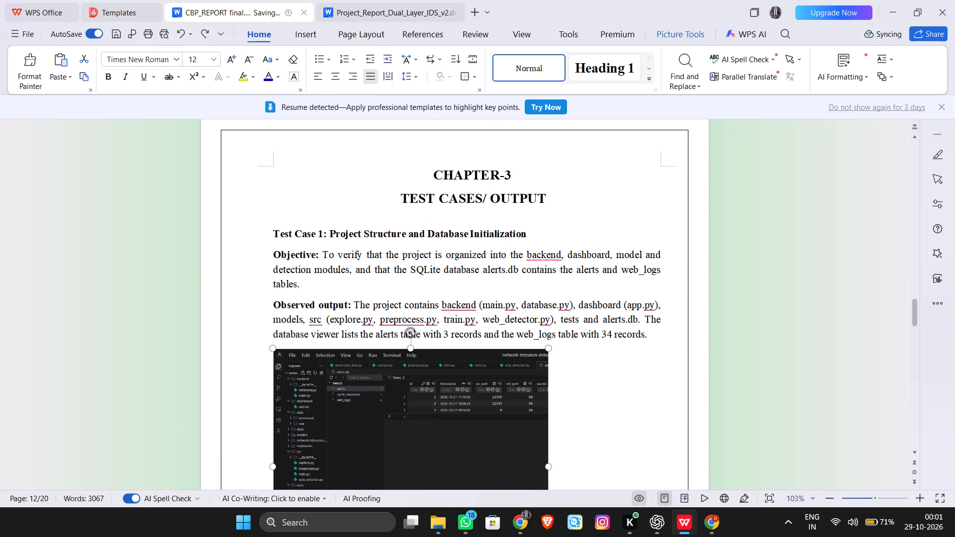
pyautogui.moveTo(276, 229); pyautogui.dragTo(507, 523)
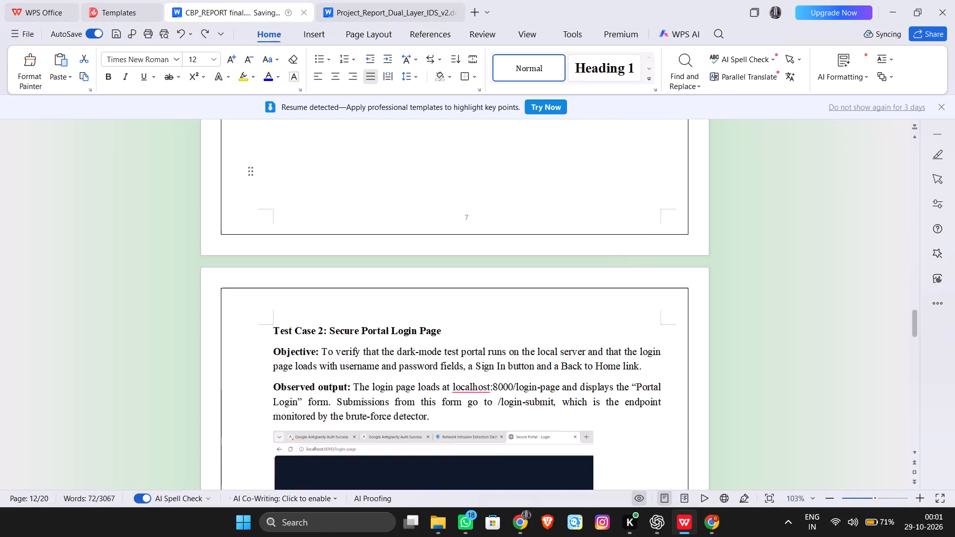
pyautogui.moveTo(507, 523); pyautogui.dragTo(520, 493)
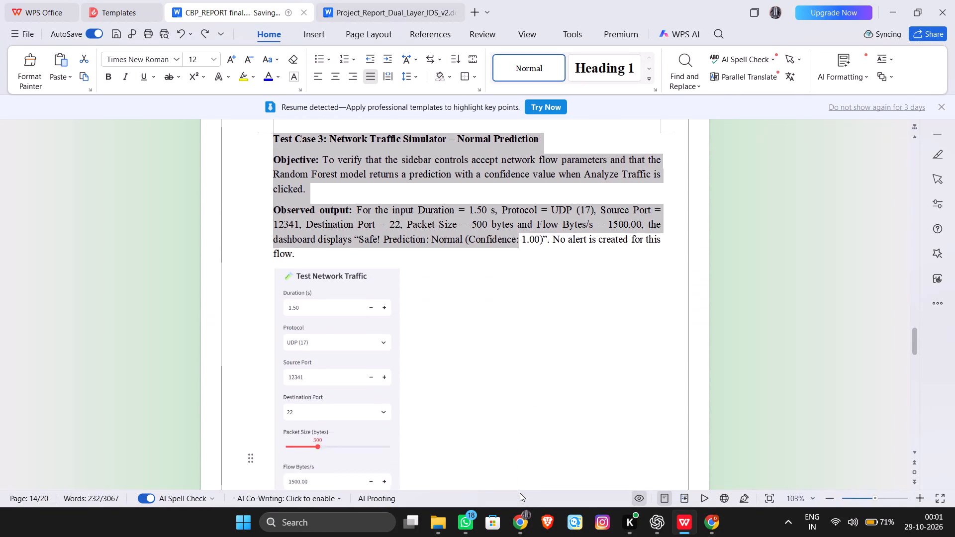
pyautogui.moveTo(520, 493); pyautogui.dragTo(508, 492)
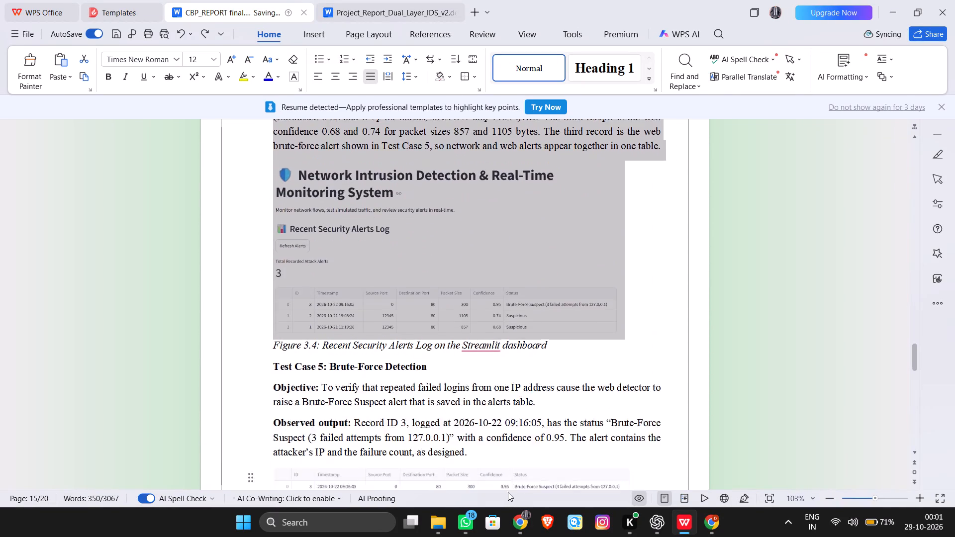
pyautogui.moveTo(508, 492); pyautogui.dragTo(487, 286)
pyautogui.click(414, 69)
pyautogui.click(433, 122)
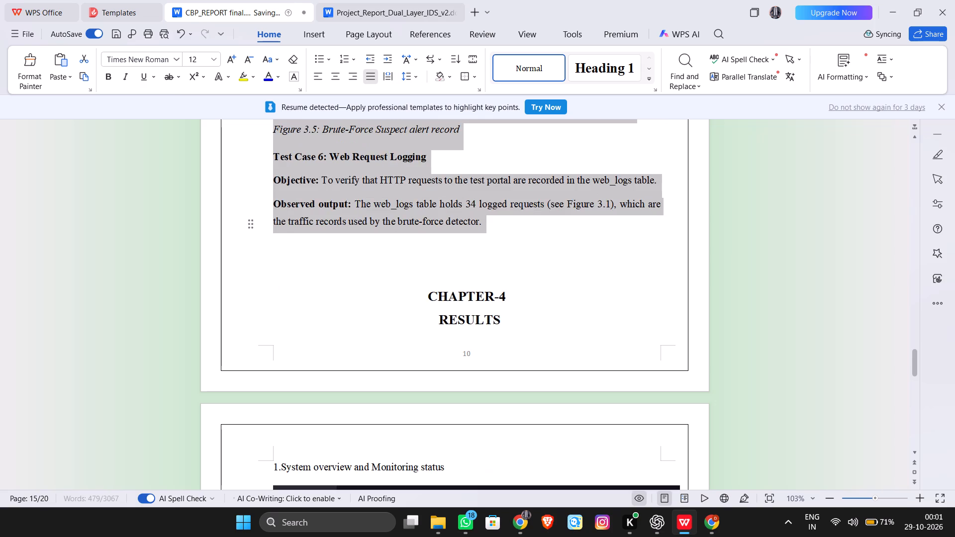
# Insert two more blank lines between the end of Test Case 6 and the CHAPTER-4 heading.
pyautogui.scroll(2, 501, 268)
pyautogui.click(512, 349)
pyautogui.press('Return')
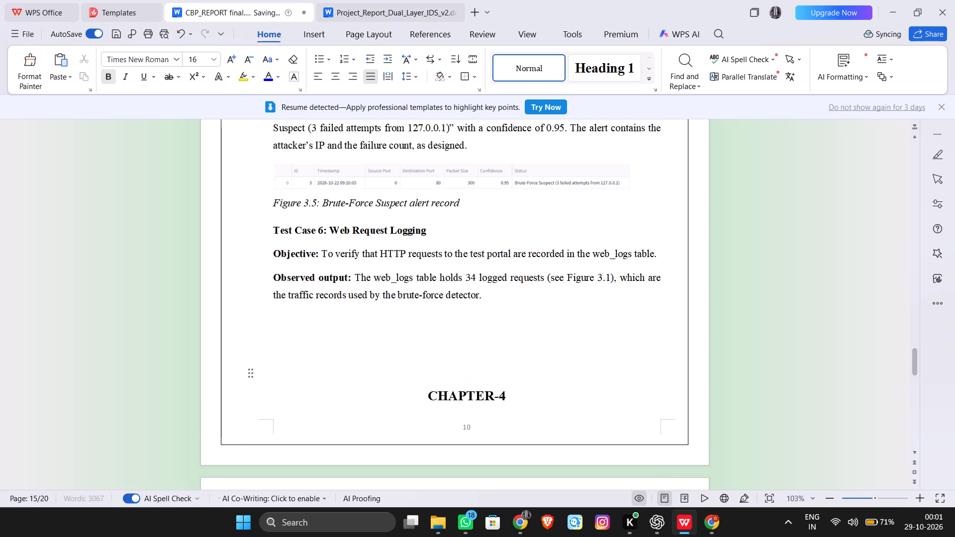
pyautogui.press('Return')
pyautogui.scroll(5, 507, 336)
pyautogui.scroll(16, 507, 336)
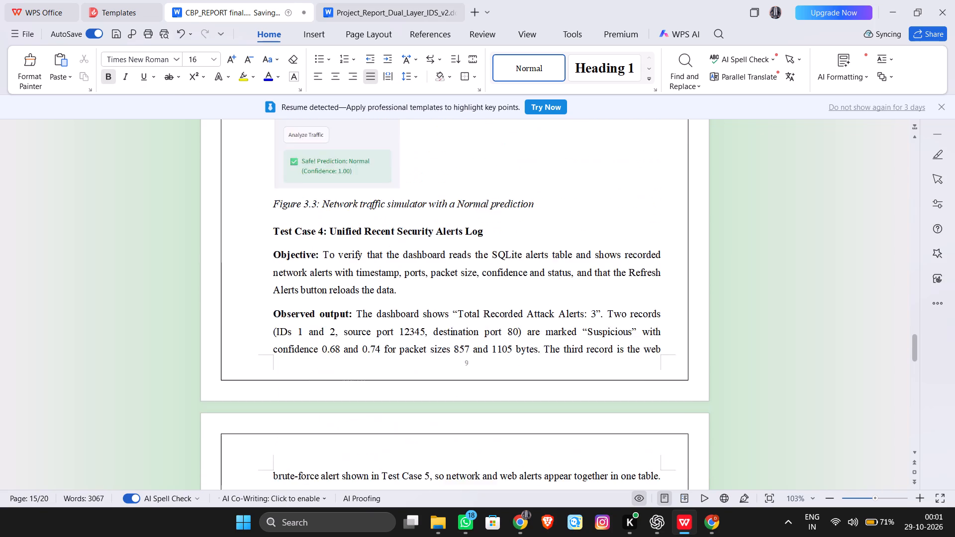
# Examine the page layout and empty gaps from Test Case 4 back to the CHAPTER-3 heading and below Figure 3.1.
pyautogui.scroll(20, 507, 336)
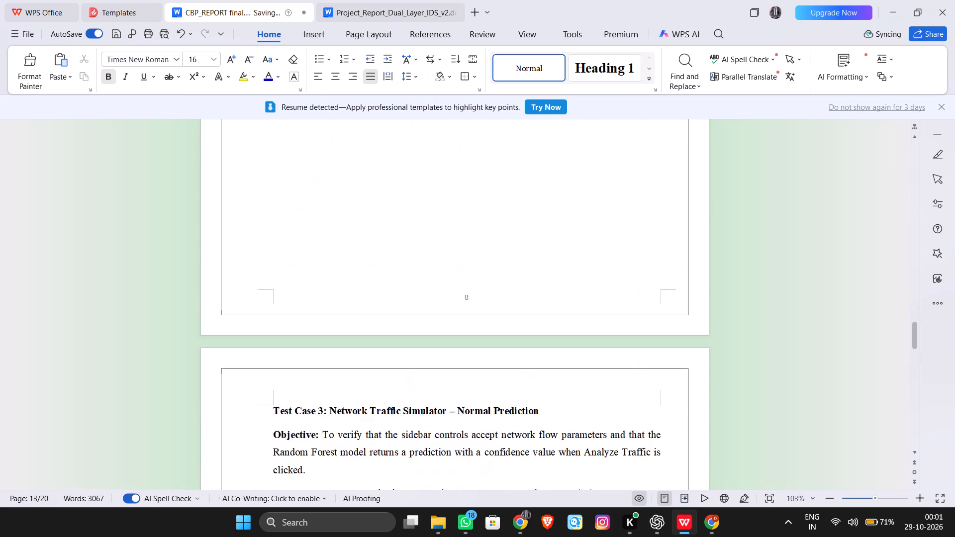
pyautogui.scroll(18, 507, 336)
pyautogui.scroll(10, 507, 336)
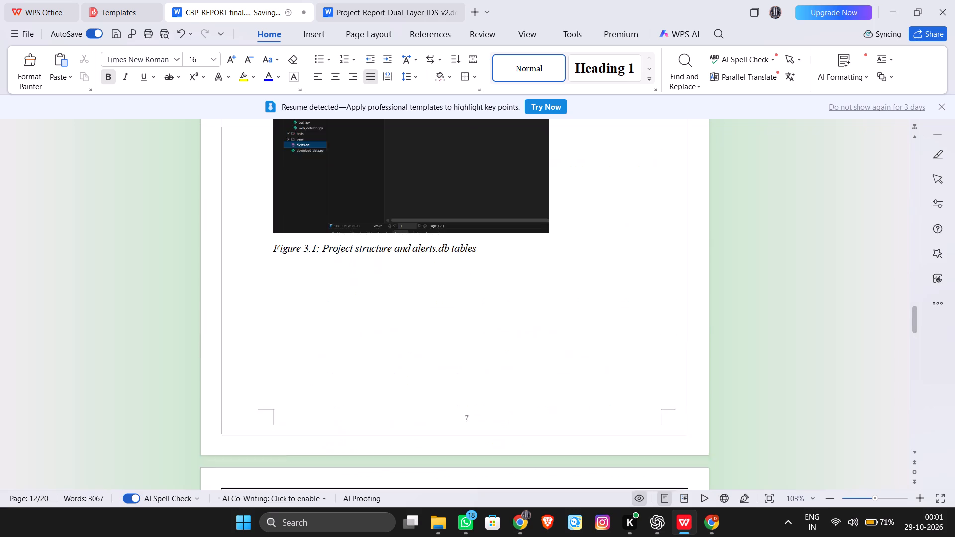
pyautogui.scroll(1, 507, 336)
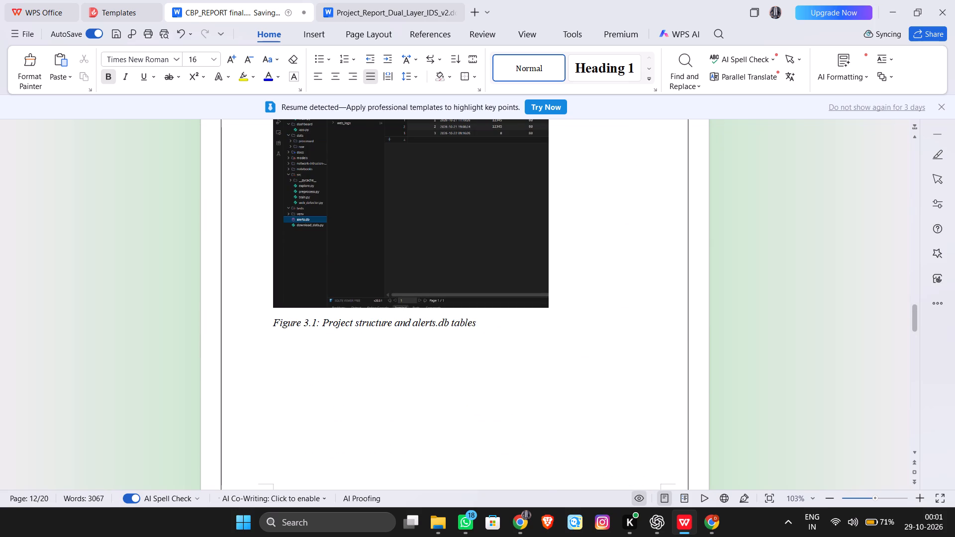
pyautogui.scroll(14, 507, 337)
pyautogui.scroll(-6, 507, 337)
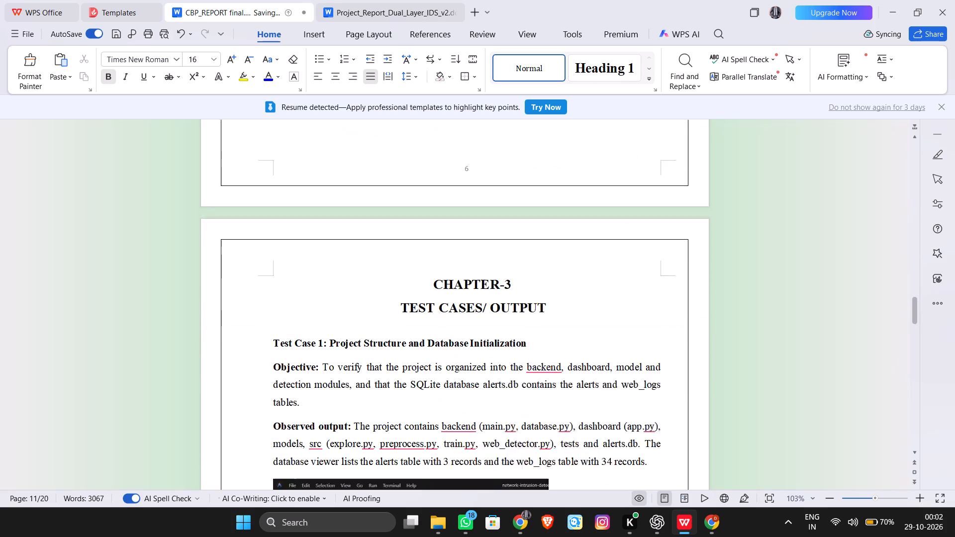
pyautogui.scroll(-12, 345, 318)
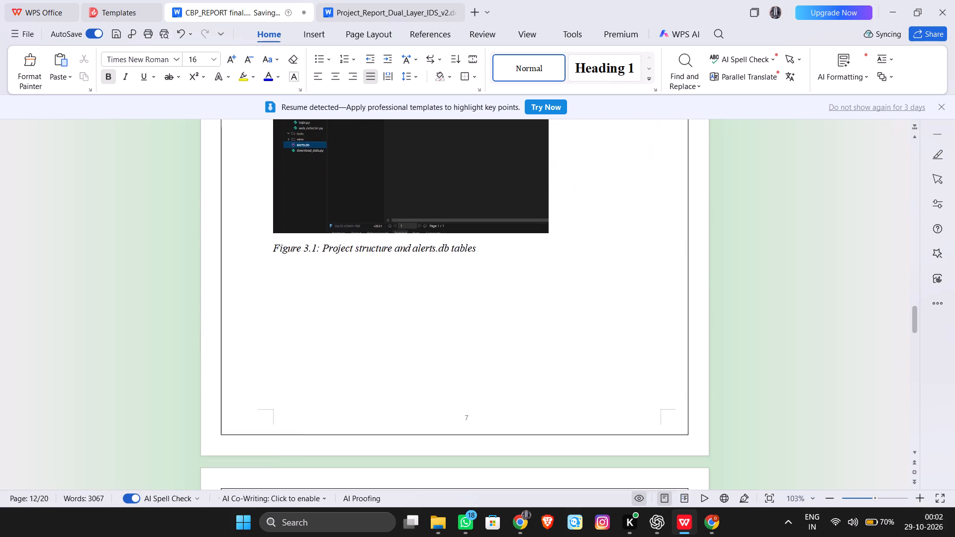
pyautogui.scroll(-2, 345, 317)
pyautogui.scroll(2, 345, 320)
pyautogui.click(289, 312)
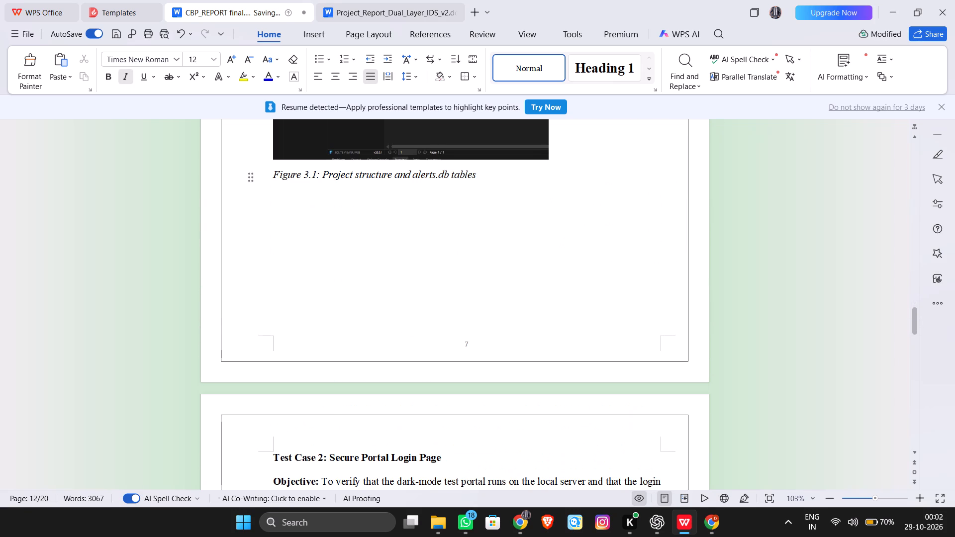
pyautogui.click(270, 316)
pyautogui.click(267, 326)
pyautogui.click(324, 324)
# Resize the Figure 3.1 project structure image to about 8.51 cm high and 13.90 cm wide.
pyautogui.scroll(4, 535, 298)
pyautogui.click(474, 283)
pyautogui.moveTo(412, 310); pyautogui.dragTo(408, 296)
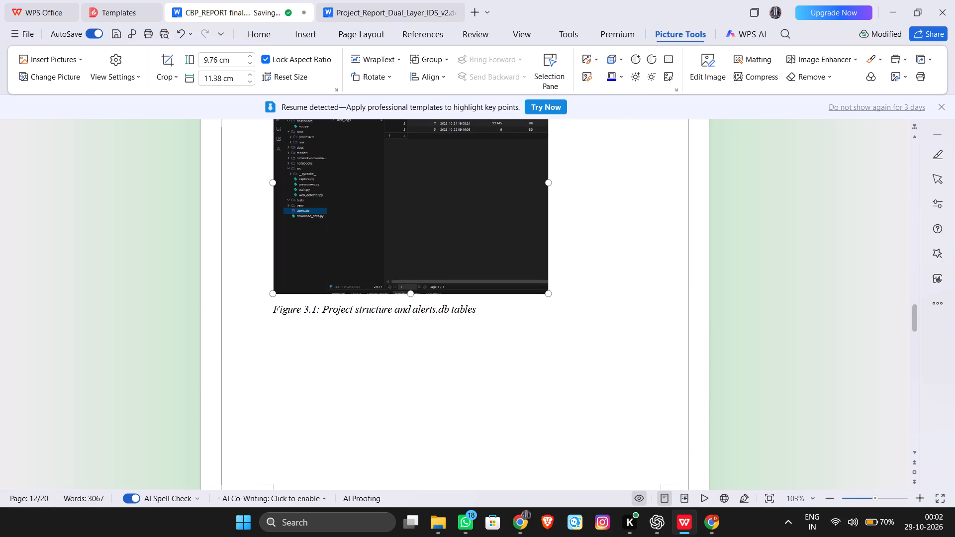
pyautogui.scroll(-2, 420, 368)
pyautogui.scroll(5, 418, 362)
pyautogui.click(413, 354)
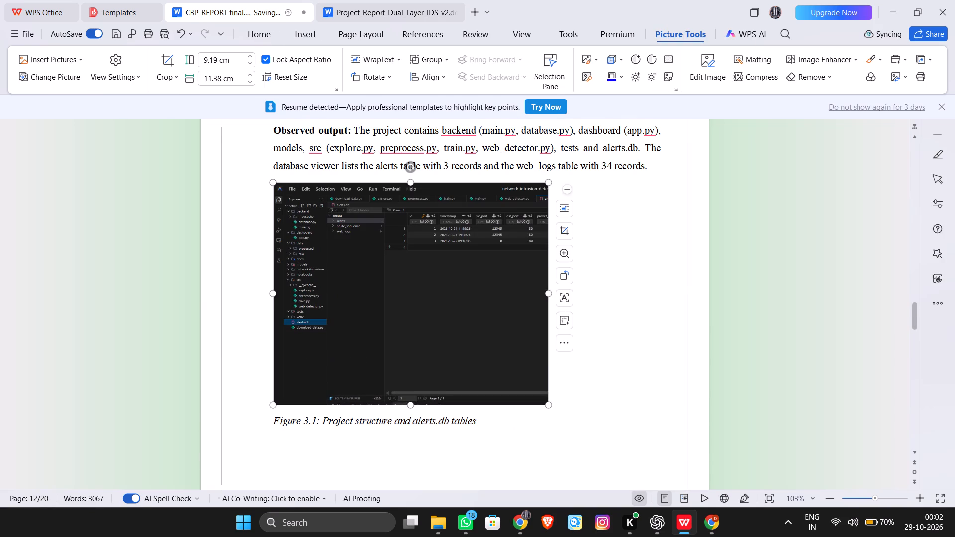
pyautogui.moveTo(550, 292); pyautogui.dragTo(609, 294)
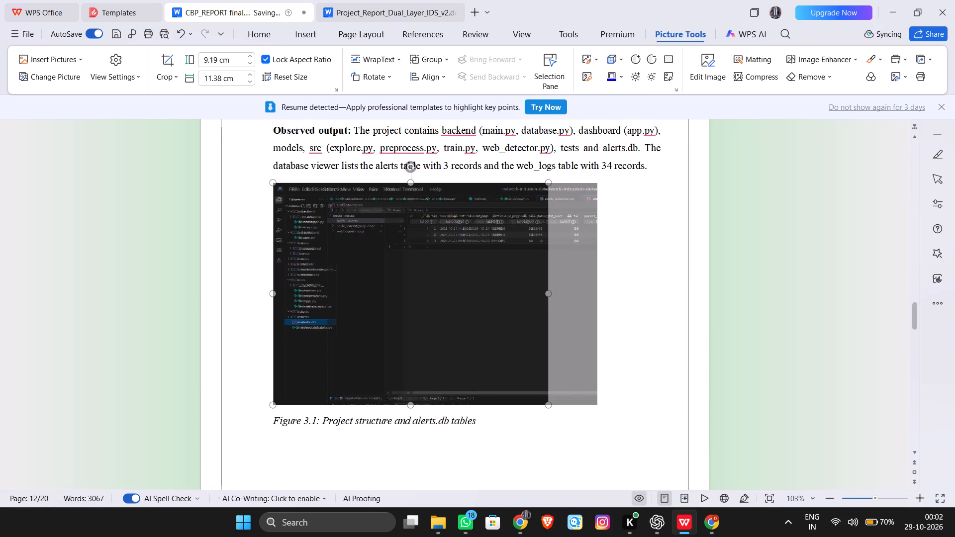
pyautogui.moveTo(609, 294); pyautogui.dragTo(611, 294)
pyautogui.moveTo(445, 404); pyautogui.dragTo(439, 397)
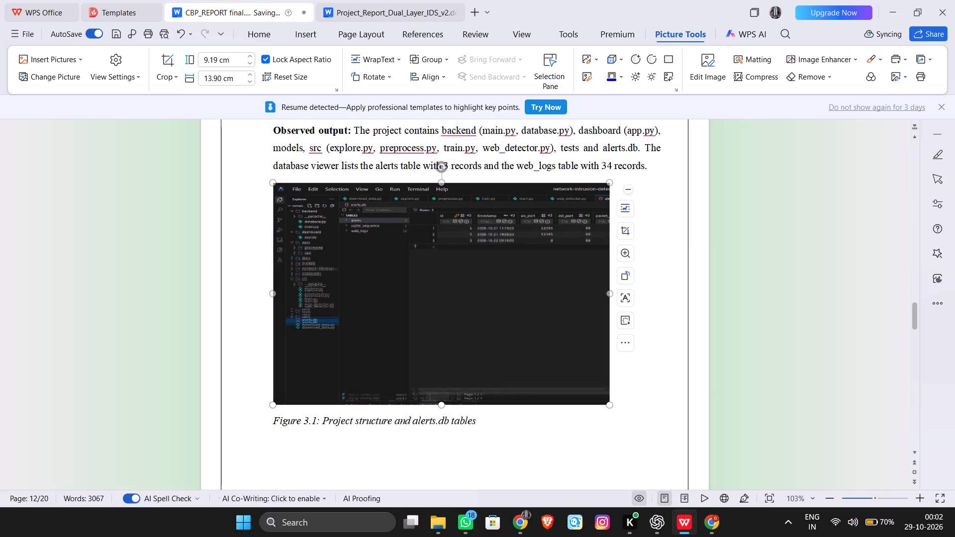
pyautogui.moveTo(439, 397); pyautogui.dragTo(439, 387)
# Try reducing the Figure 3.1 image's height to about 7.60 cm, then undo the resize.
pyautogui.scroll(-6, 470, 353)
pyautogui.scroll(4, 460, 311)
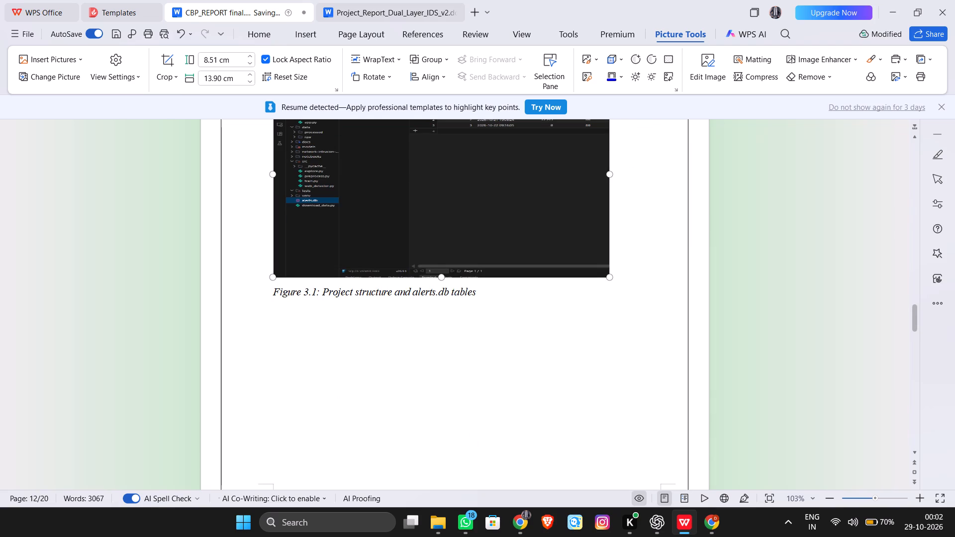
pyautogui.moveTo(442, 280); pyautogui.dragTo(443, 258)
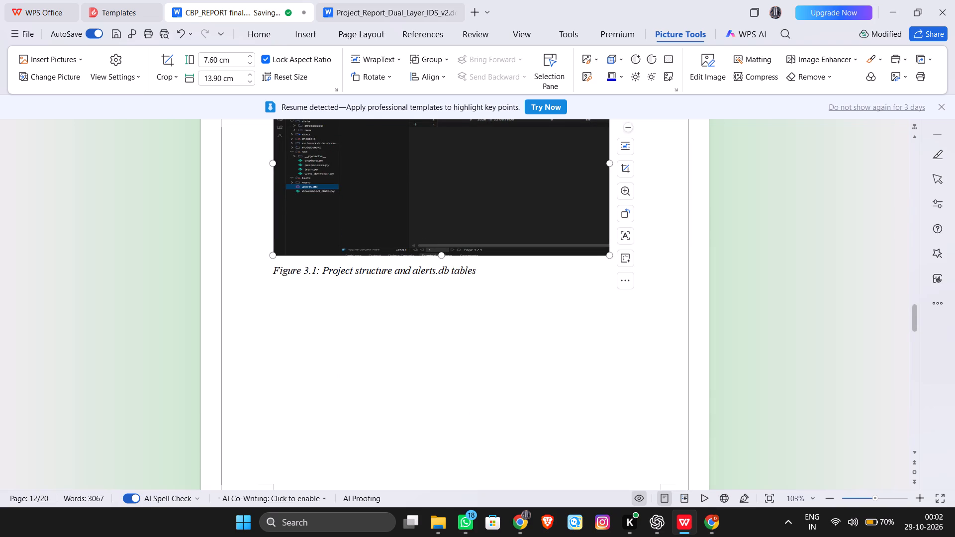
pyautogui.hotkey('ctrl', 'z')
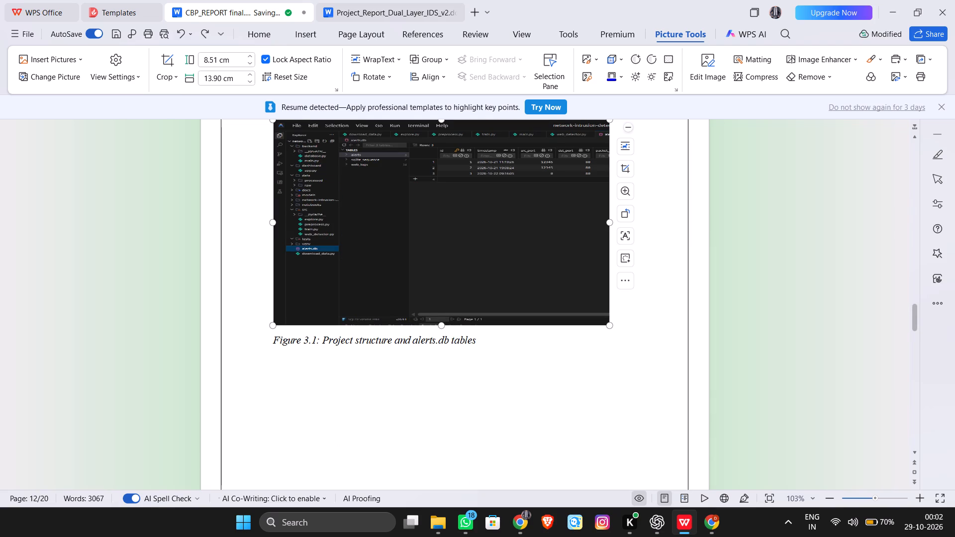
# Move the Test Case 3 heading, Objective and Observed output text to a new line directly below the Figure 3.2 caption.
pyautogui.scroll(1, 452, 324)
pyautogui.scroll(-14, 452, 324)
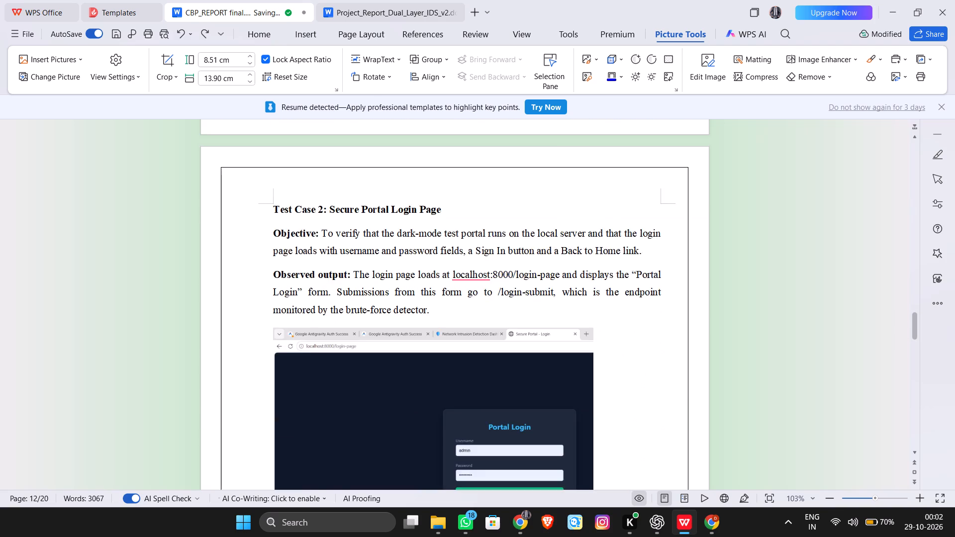
pyautogui.scroll(-7, 452, 323)
pyautogui.scroll(5, 452, 323)
pyautogui.scroll(-7, 452, 323)
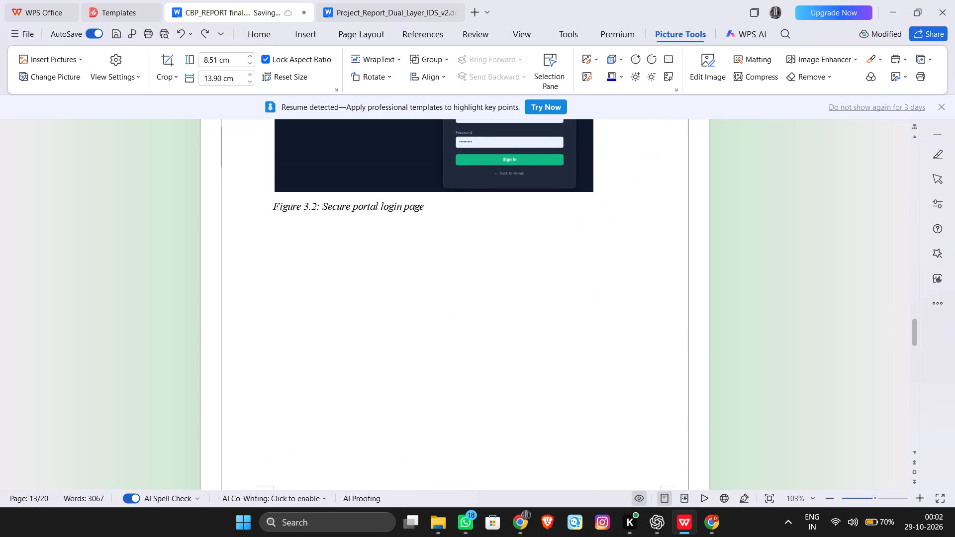
pyautogui.scroll(-7, 452, 323)
pyautogui.scroll(1, 452, 323)
pyautogui.scroll(-4, 452, 323)
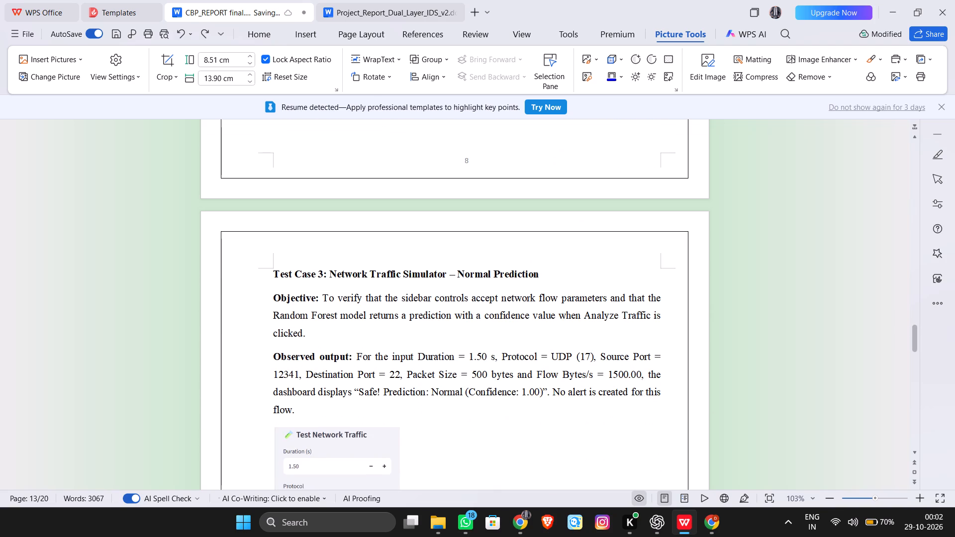
pyautogui.moveTo(275, 274); pyautogui.dragTo(295, 404)
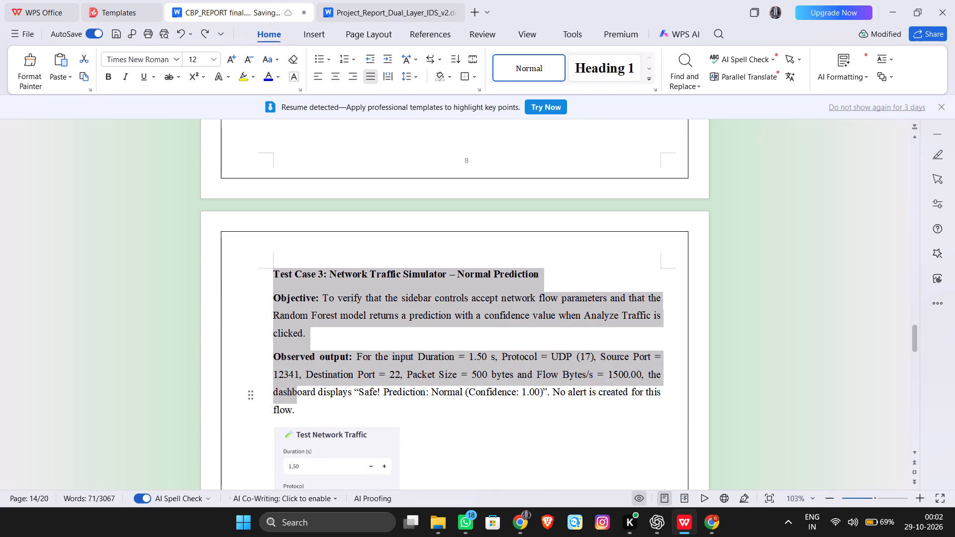
pyautogui.moveTo(295, 404); pyautogui.dragTo(295, 405)
pyautogui.hotkey('ctrl', 'x')
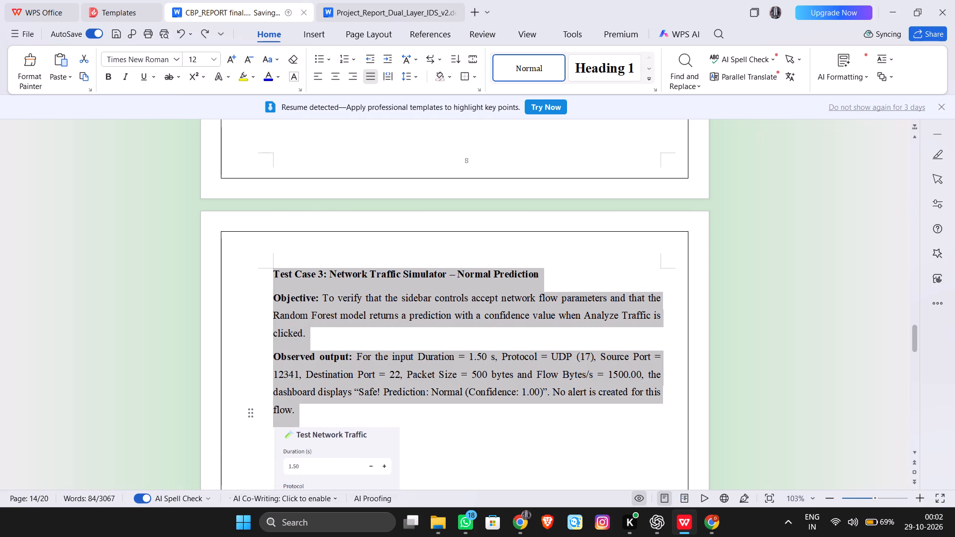
pyautogui.scroll(6, 342, 357)
pyautogui.scroll(6, 461, 313)
pyautogui.click(563, 278)
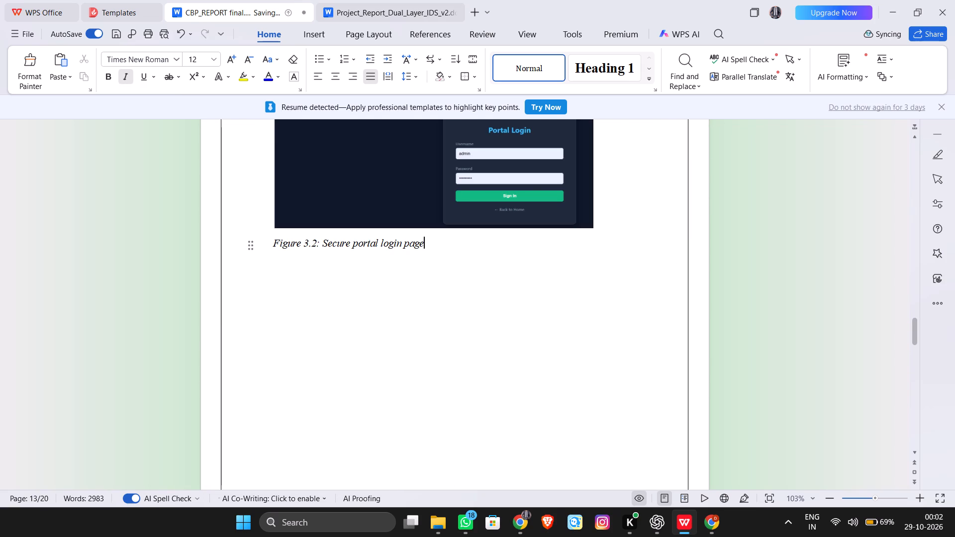
pyautogui.hotkey('shift', 'Return')
pyautogui.hotkey('ctrl', 'v')
# Insert a blank line between the Figure 3.2 caption and the Test Case 3 heading.
pyautogui.click(493, 243)
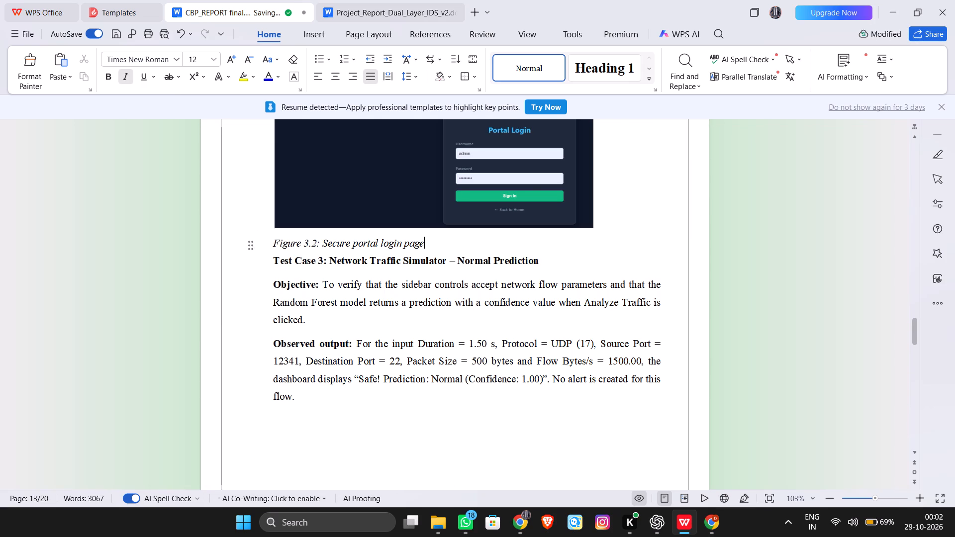
pyautogui.press('Return')
# Move the Test Case 4 heading, Objective and Observed output text to a new line below the Figure 3.3 caption.
pyautogui.scroll(-9, 408, 279)
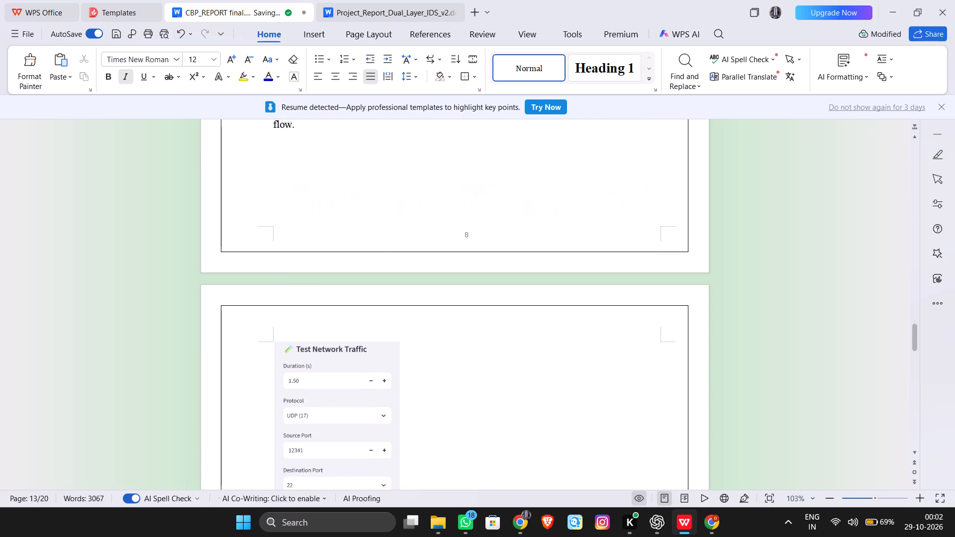
pyautogui.scroll(-16, 408, 280)
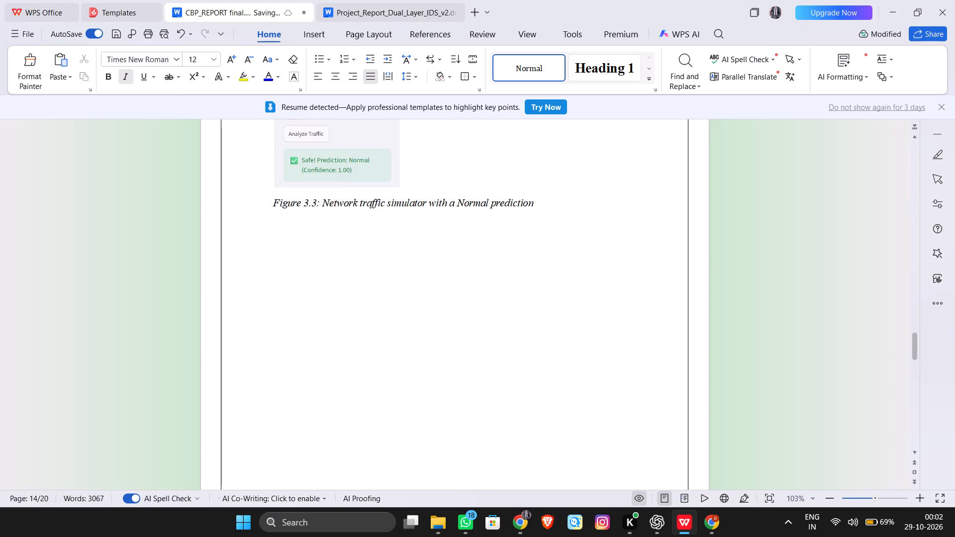
pyautogui.scroll(-13, 408, 280)
pyautogui.moveTo(271, 187); pyautogui.dragTo(298, 218)
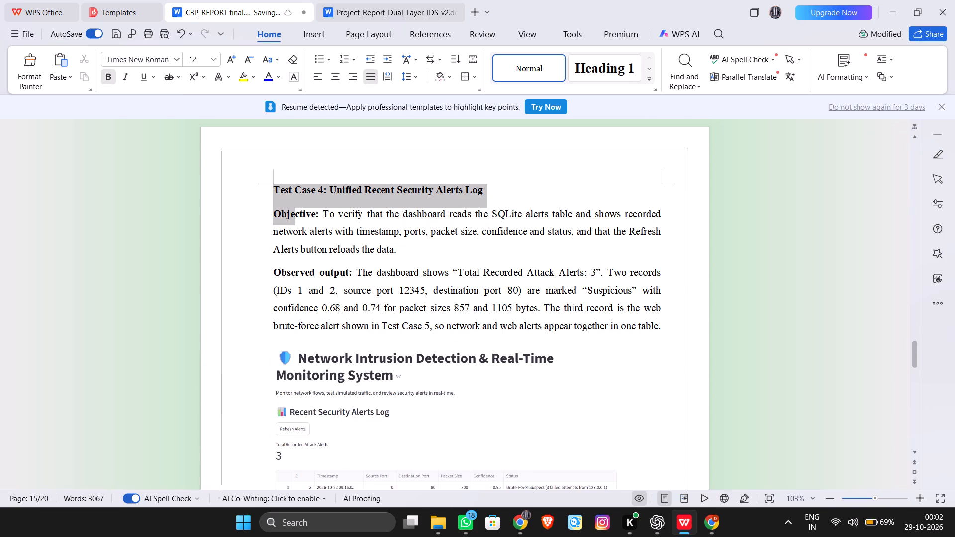
pyautogui.moveTo(298, 218); pyautogui.dragTo(670, 333)
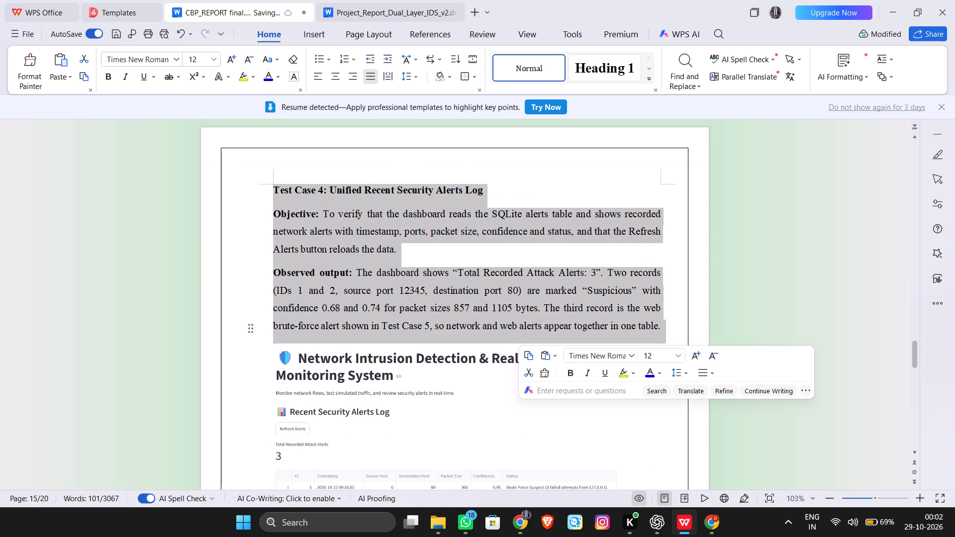
pyautogui.hotkey('ctrl', 'x')
pyautogui.scroll(6, 518, 294)
pyautogui.click(570, 292)
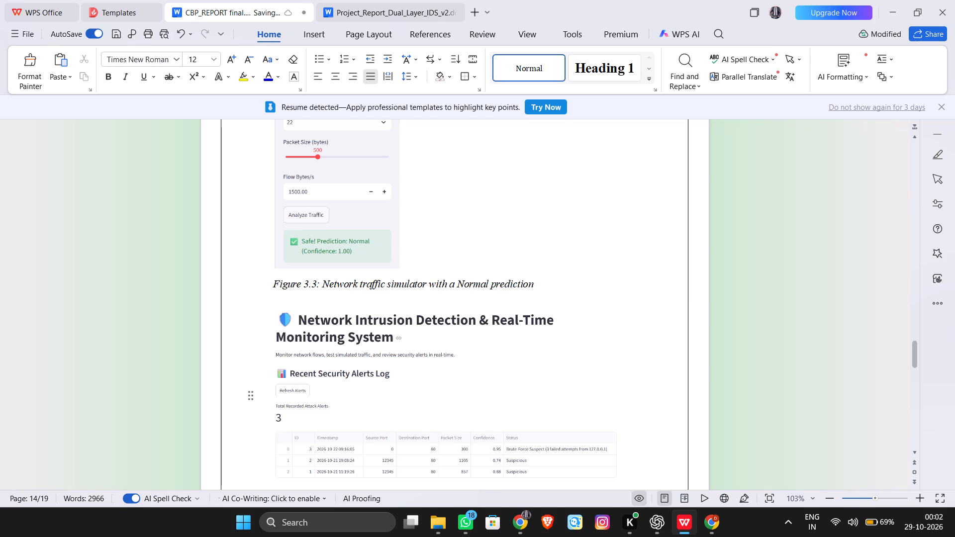
pyautogui.press('Return')
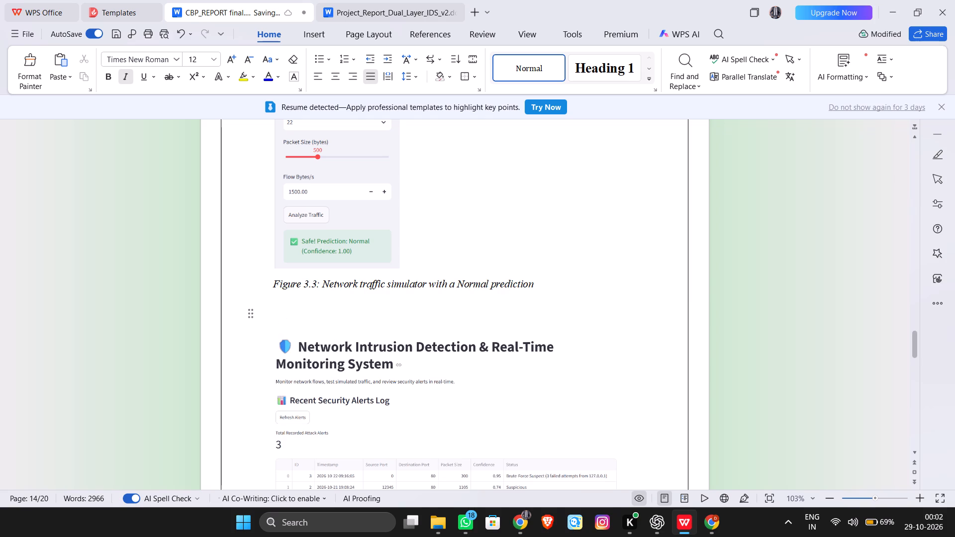
pyautogui.hotkey('ctrl', 'v')
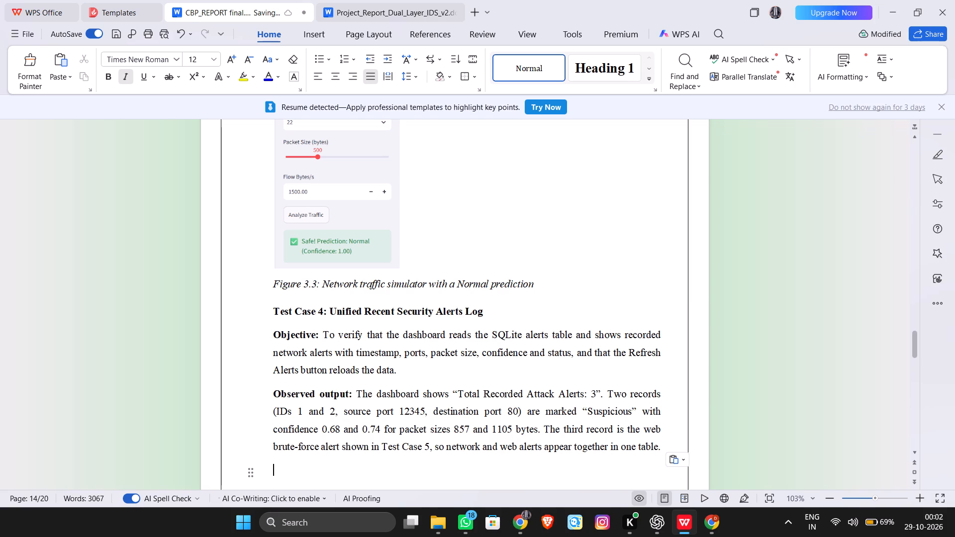
# Insert a blank line between the Figure 3.3 caption and the Test Case 4 heading.
pyautogui.click(564, 287)
pyautogui.press('Return')
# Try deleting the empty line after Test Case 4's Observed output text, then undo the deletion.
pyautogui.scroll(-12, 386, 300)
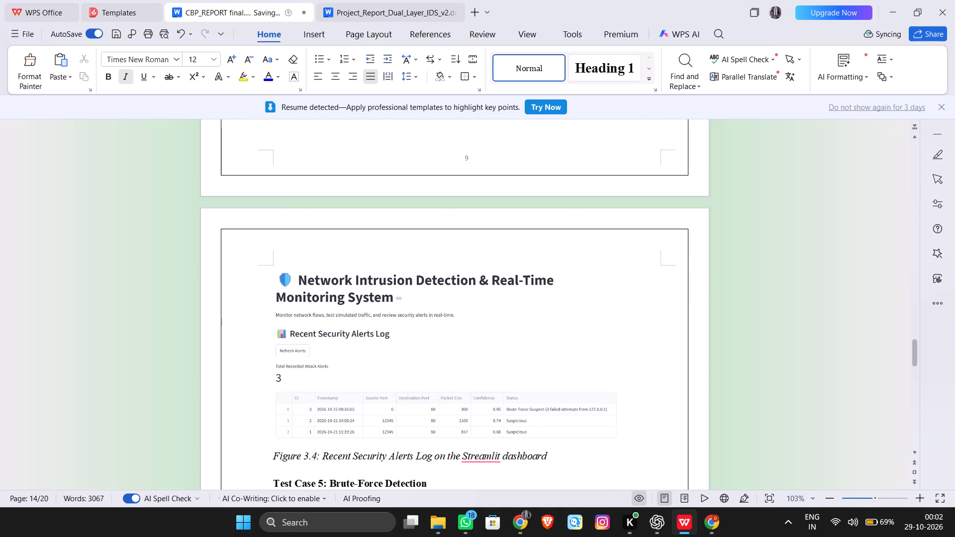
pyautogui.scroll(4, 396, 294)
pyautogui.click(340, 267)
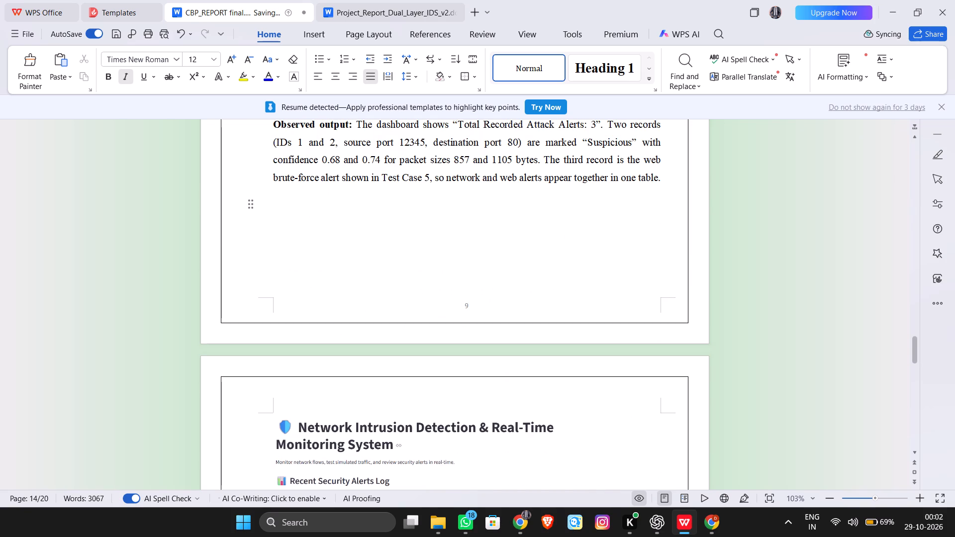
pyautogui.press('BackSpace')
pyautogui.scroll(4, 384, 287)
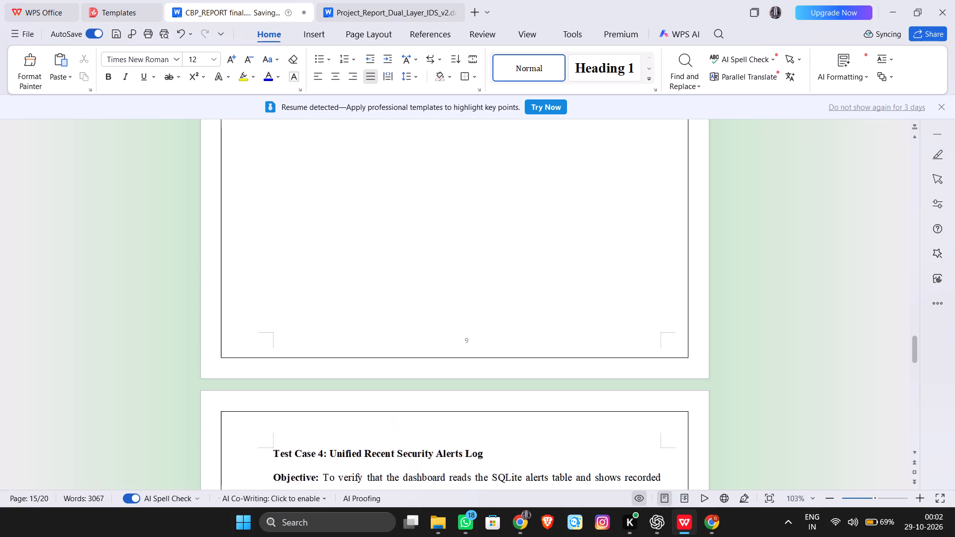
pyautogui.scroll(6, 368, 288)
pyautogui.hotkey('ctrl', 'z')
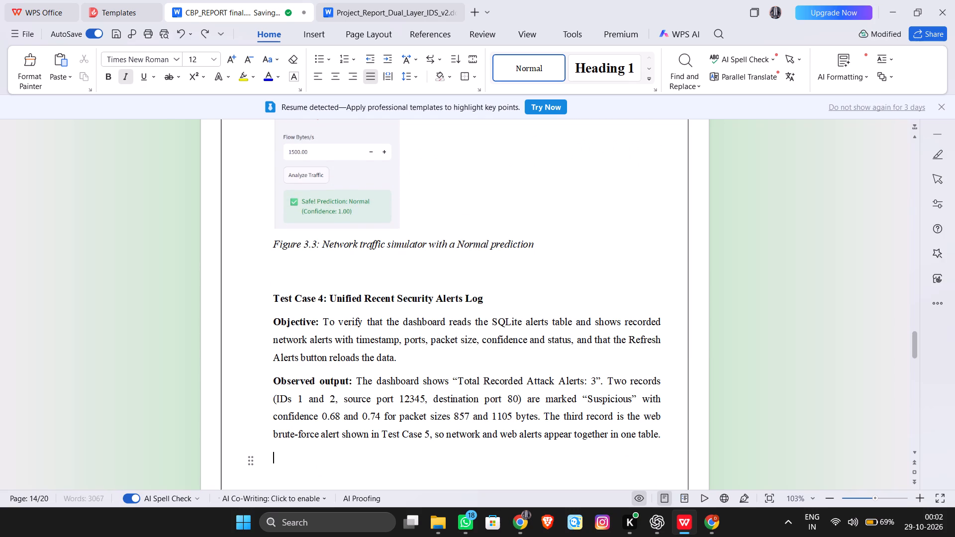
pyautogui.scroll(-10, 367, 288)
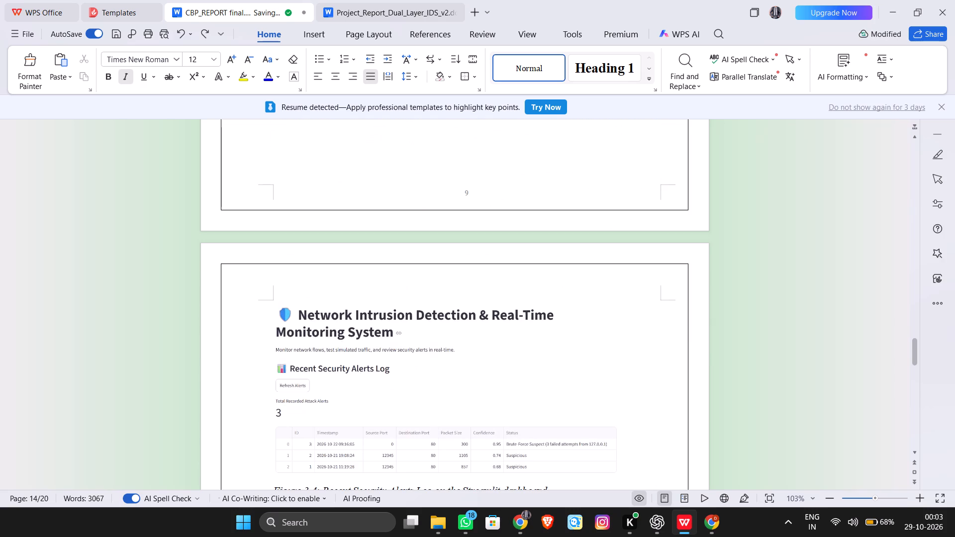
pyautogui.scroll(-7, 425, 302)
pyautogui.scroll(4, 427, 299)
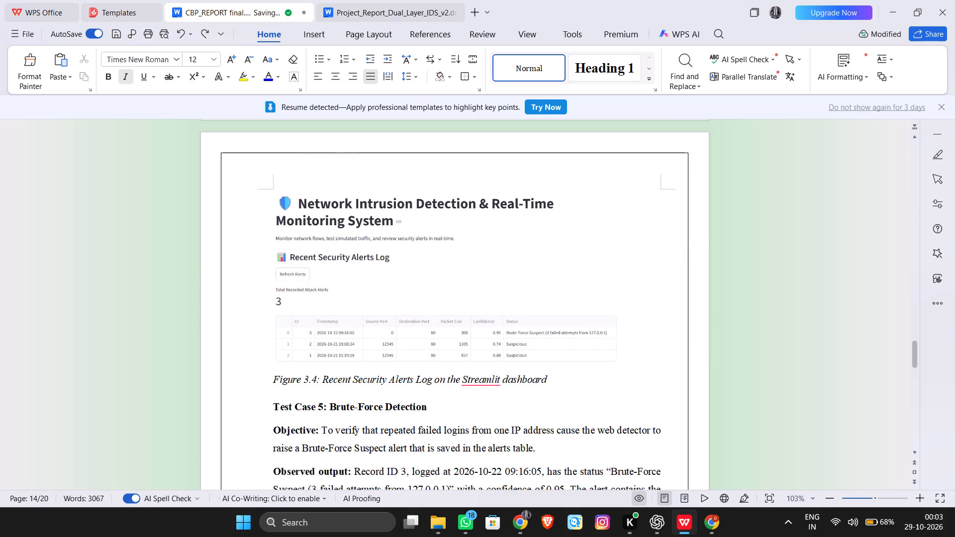
# Delete the blank line between the Figure 3.3 caption and the Test Case 4 heading.
pyautogui.click(424, 299)
pyautogui.scroll(15, 470, 295)
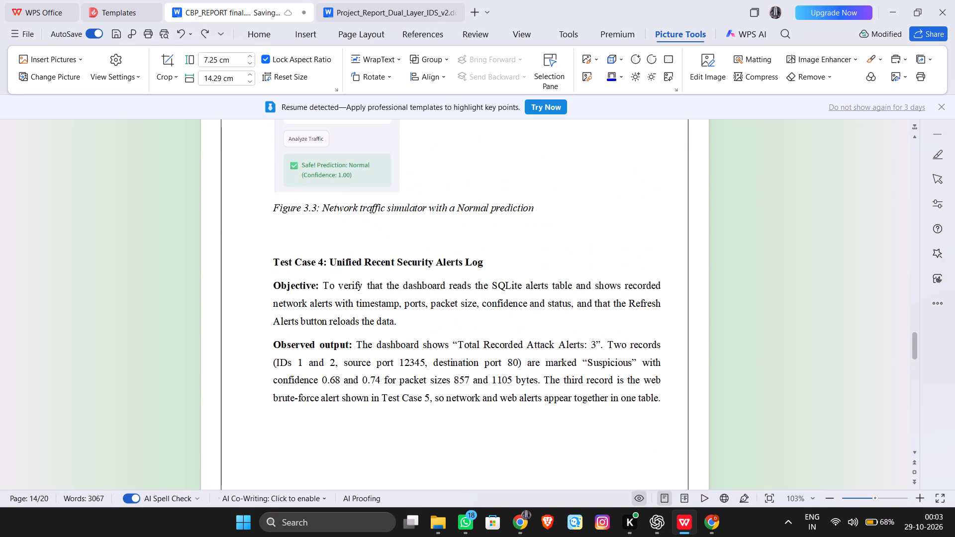
pyautogui.click(389, 246)
pyautogui.press('BackSpace')
# Reduce the height of the Figure 3.3 network traffic simulator image to about 10.79 cm.
pyautogui.scroll(-5, 389, 246)
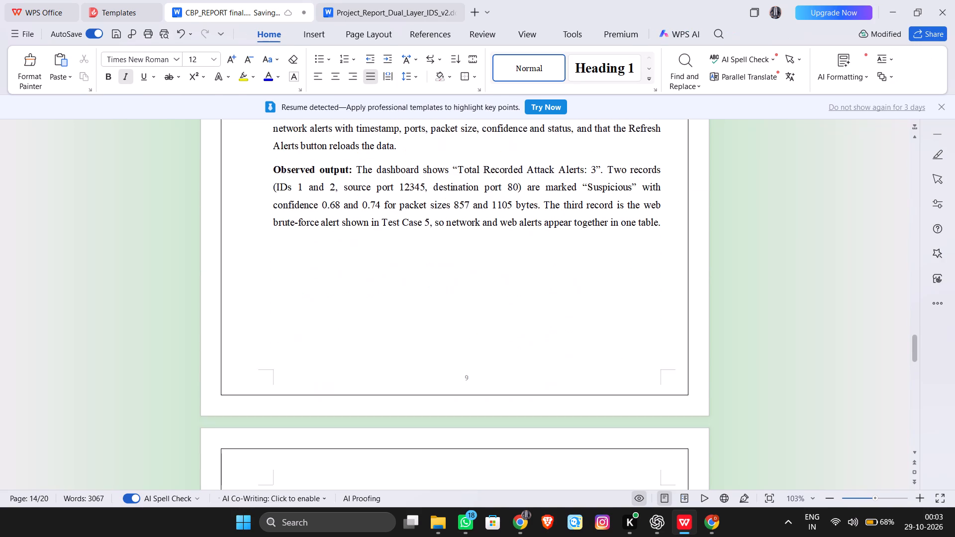
pyautogui.scroll(15, 398, 283)
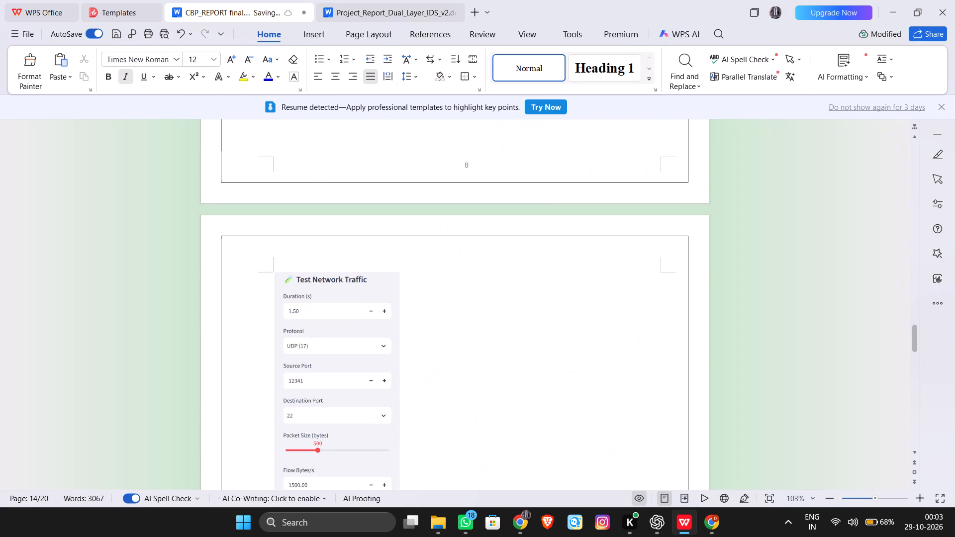
pyautogui.scroll(6, 403, 290)
pyautogui.scroll(-12, 403, 289)
pyautogui.click(326, 248)
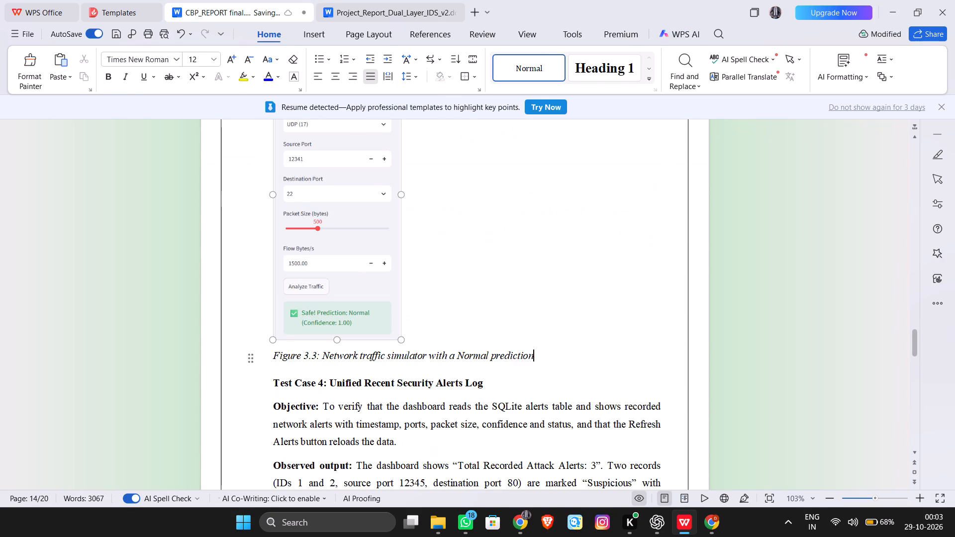
pyautogui.moveTo(339, 339); pyautogui.dragTo(335, 307)
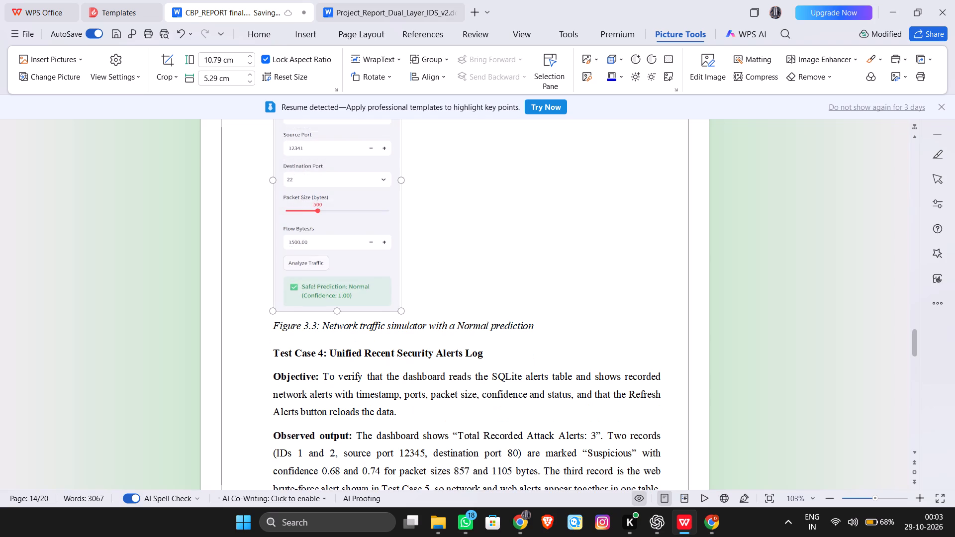
pyautogui.scroll(4, 453, 285)
pyautogui.scroll(-14, 453, 285)
pyautogui.scroll(5, 456, 284)
pyautogui.scroll(-7, 456, 284)
# Reduce the height of the Figure 3.4 Recent Security Alerts Log image to about 4.97 cm.
pyautogui.scroll(-2, 456, 284)
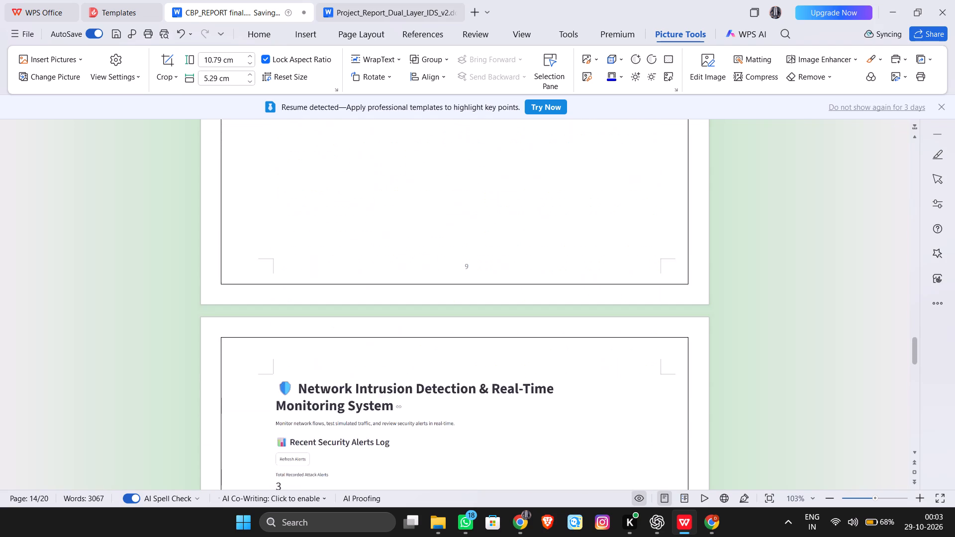
pyautogui.scroll(-2, 456, 284)
pyautogui.click(433, 308)
pyautogui.moveTo(447, 401); pyautogui.dragTo(448, 365)
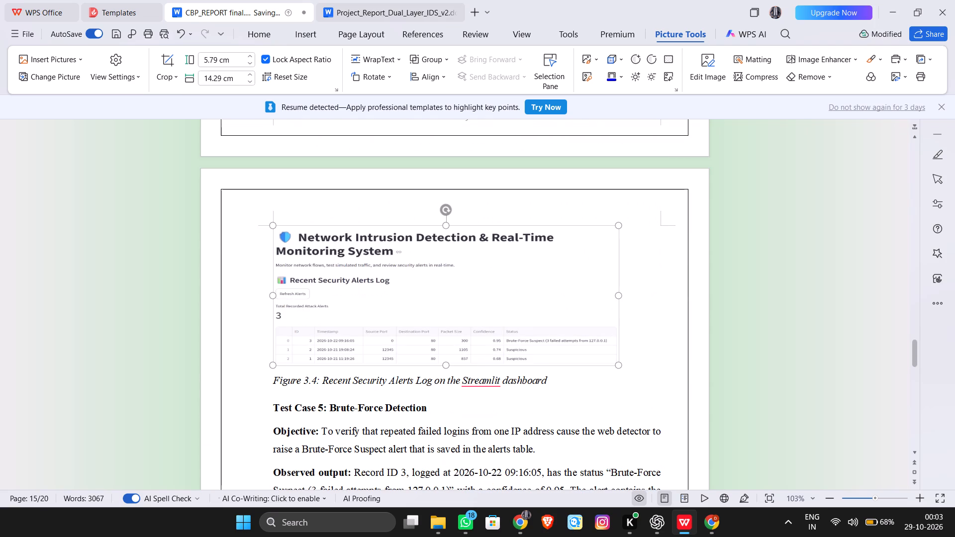
pyautogui.moveTo(447, 364); pyautogui.dragTo(449, 343)
# Move the Figure 3.4 image up to the previous page, directly below Test Case 4's Observed output text.
pyautogui.scroll(2, 470, 286)
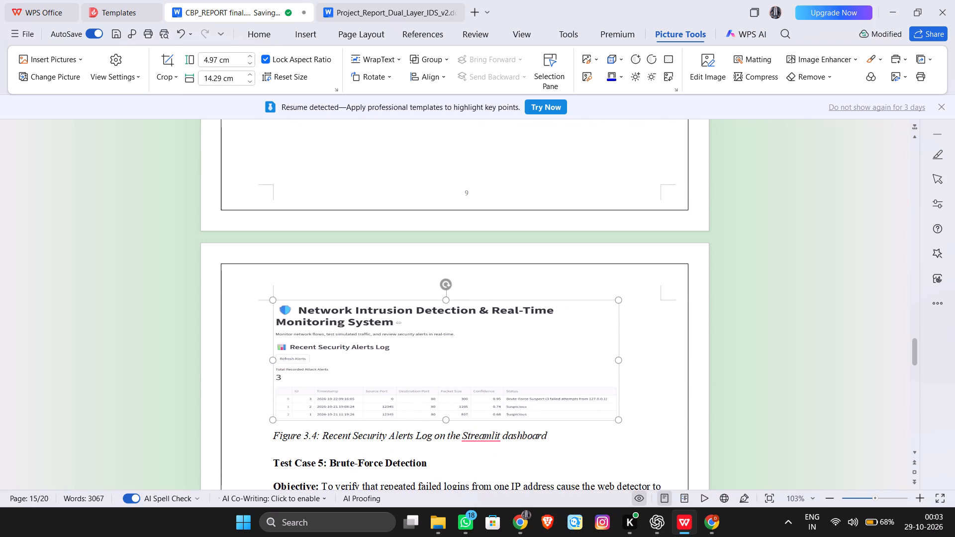
pyautogui.scroll(1, 470, 287)
pyautogui.click(445, 370)
pyautogui.moveTo(445, 371); pyautogui.dragTo(464, 193)
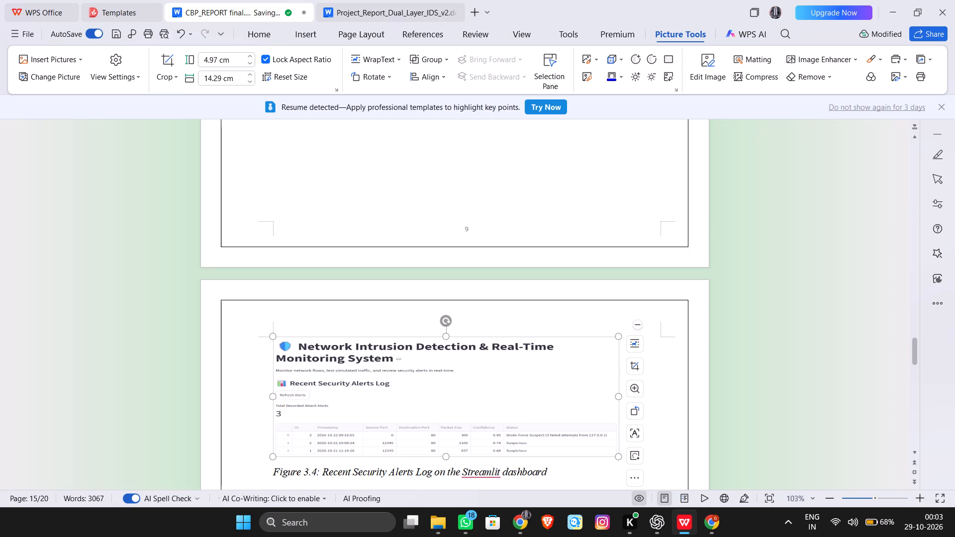
pyautogui.moveTo(464, 193); pyautogui.dragTo(464, 189)
pyautogui.click(448, 406)
pyautogui.click(826, 279)
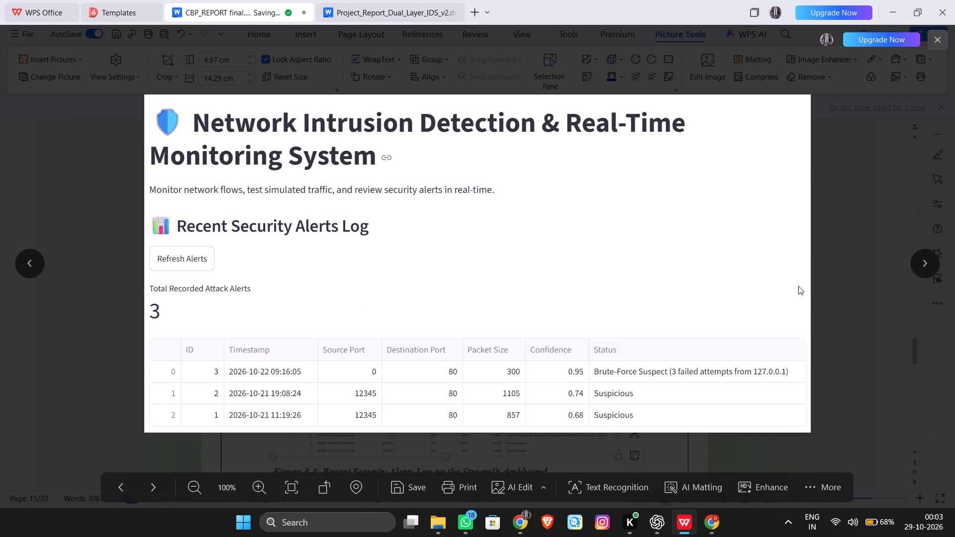
pyautogui.click(933, 43)
pyautogui.moveTo(434, 371); pyautogui.dragTo(434, 360)
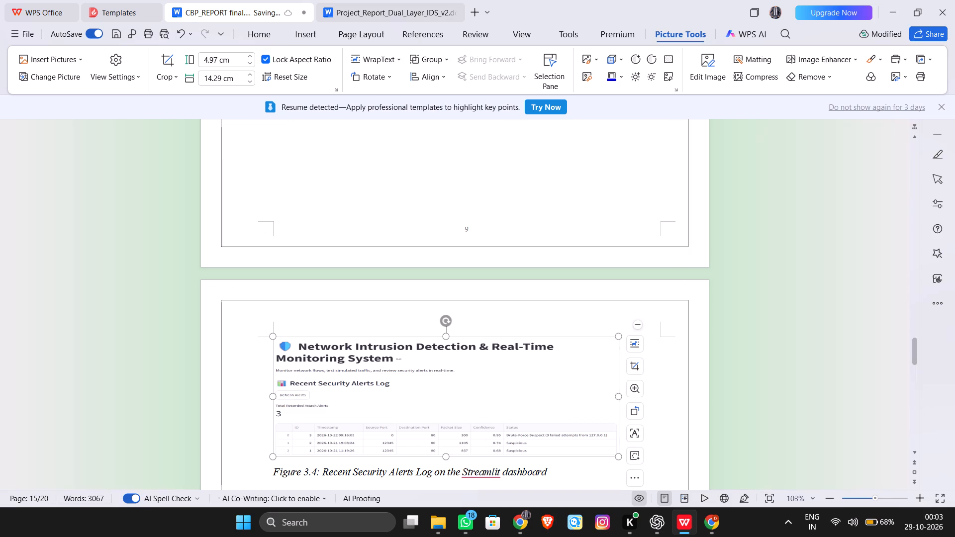
pyautogui.moveTo(434, 360); pyautogui.dragTo(466, 162)
# Enlarge the Figure 3.4 image to a height of about 6.13 cm to fill the space at the page's bottom.
pyautogui.scroll(4, 483, 317)
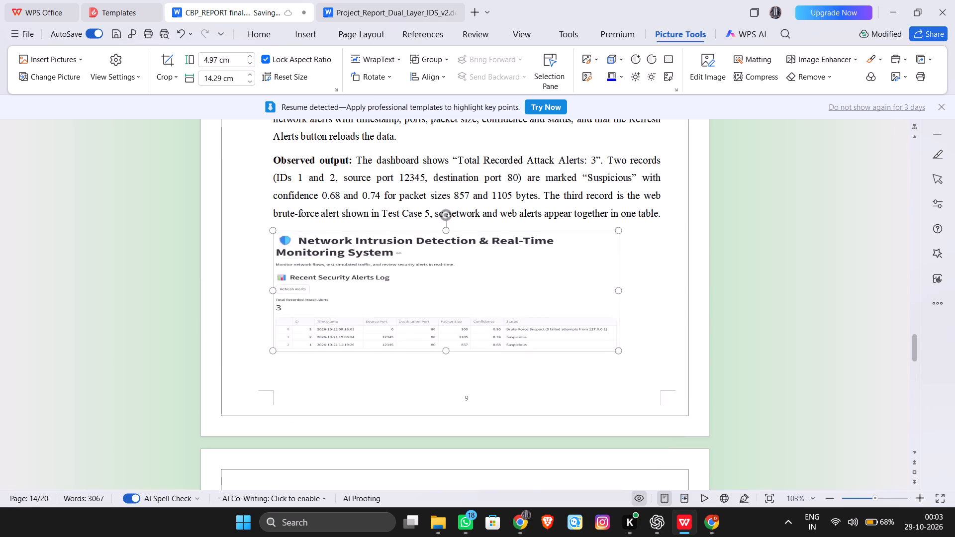
pyautogui.moveTo(447, 388); pyautogui.dragTo(450, 403)
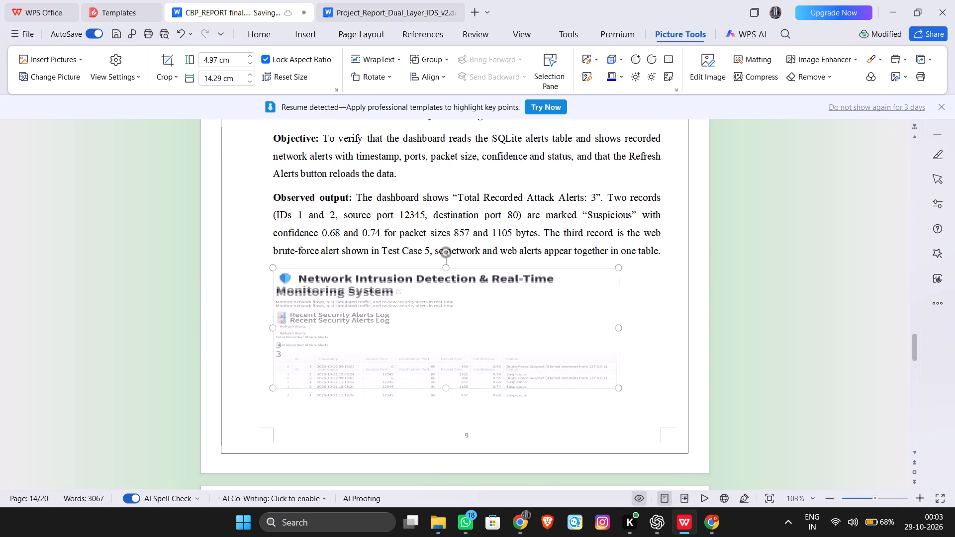
pyautogui.moveTo(450, 403); pyautogui.dragTo(450, 403)
pyautogui.moveTo(448, 405); pyautogui.dragTo(449, 414)
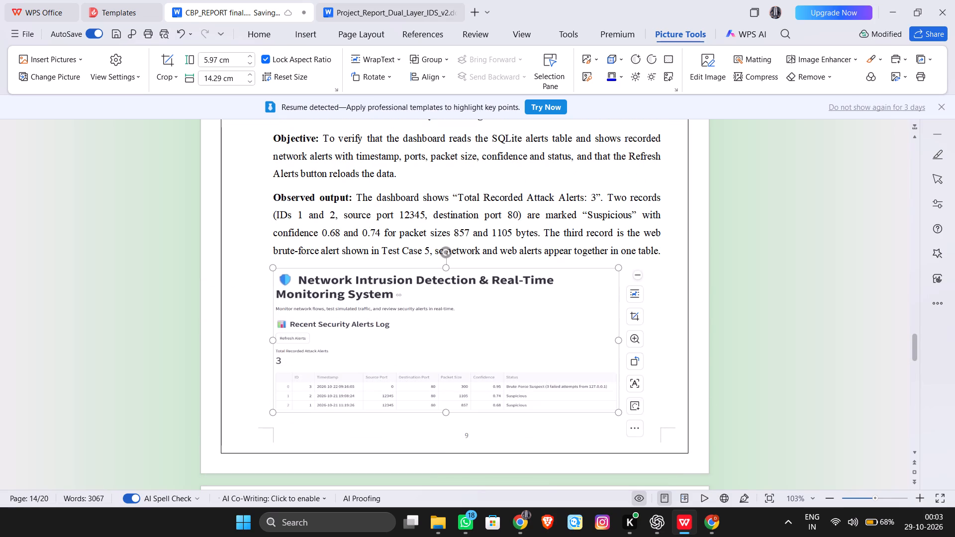
pyautogui.click(445, 413)
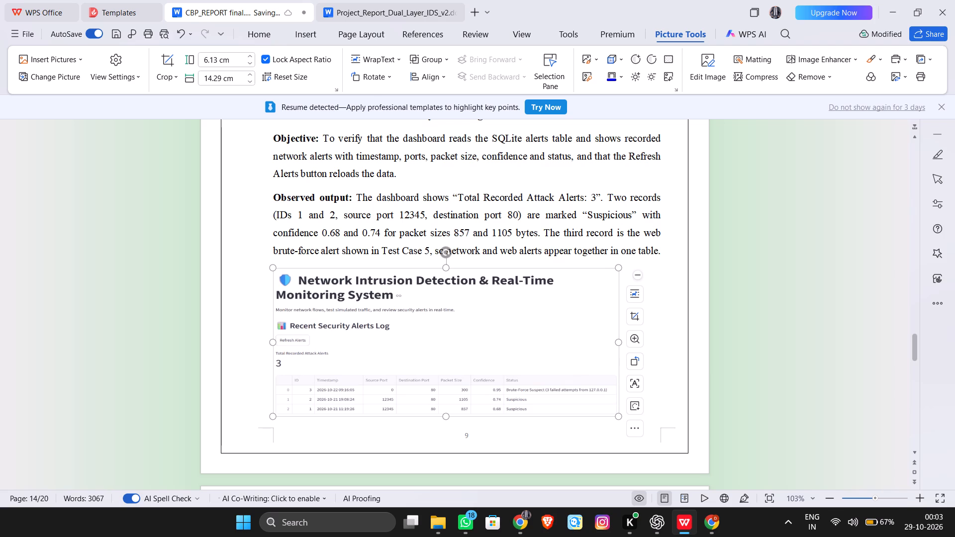
# Delete the empty line above the Figure 3.4 caption.
pyautogui.scroll(-6, 407, 405)
pyautogui.click(263, 341)
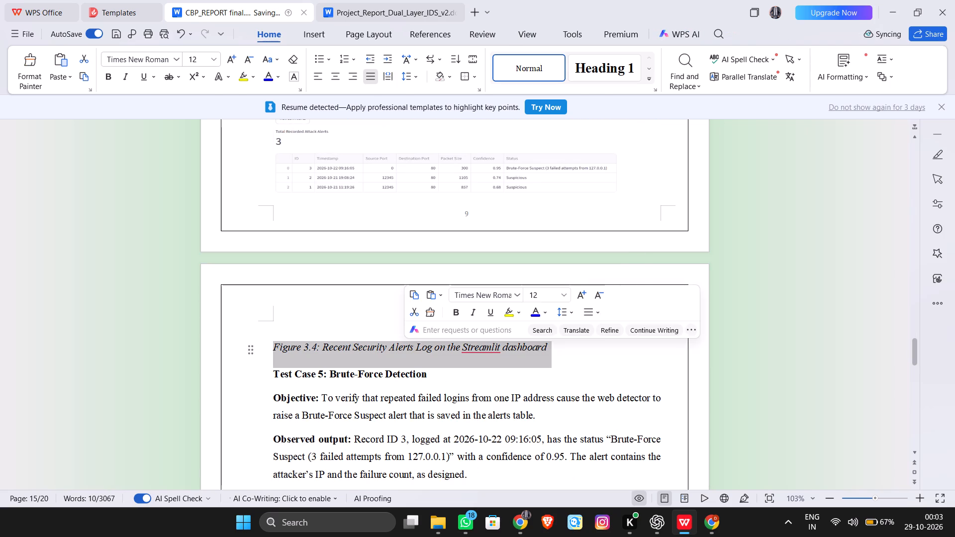
pyautogui.click(276, 337)
pyautogui.press('BackSpace')
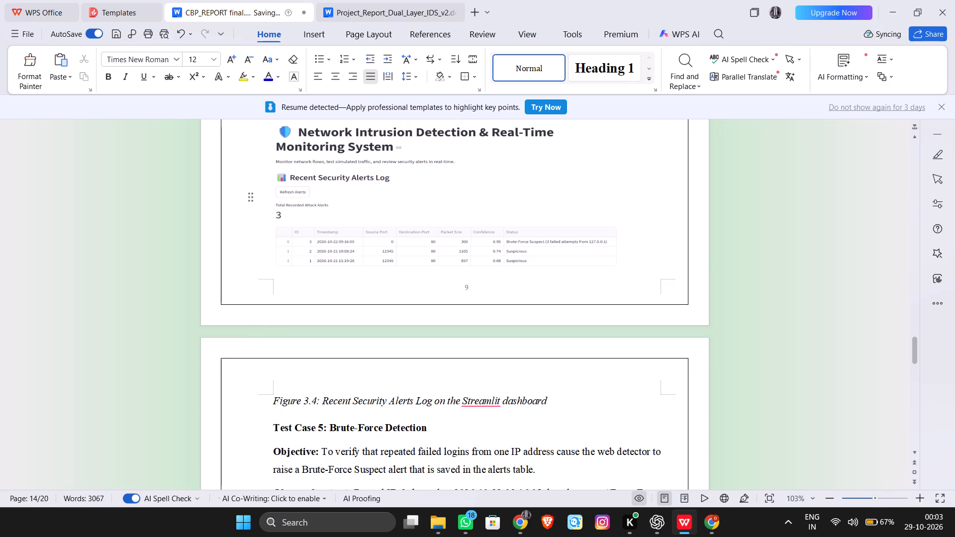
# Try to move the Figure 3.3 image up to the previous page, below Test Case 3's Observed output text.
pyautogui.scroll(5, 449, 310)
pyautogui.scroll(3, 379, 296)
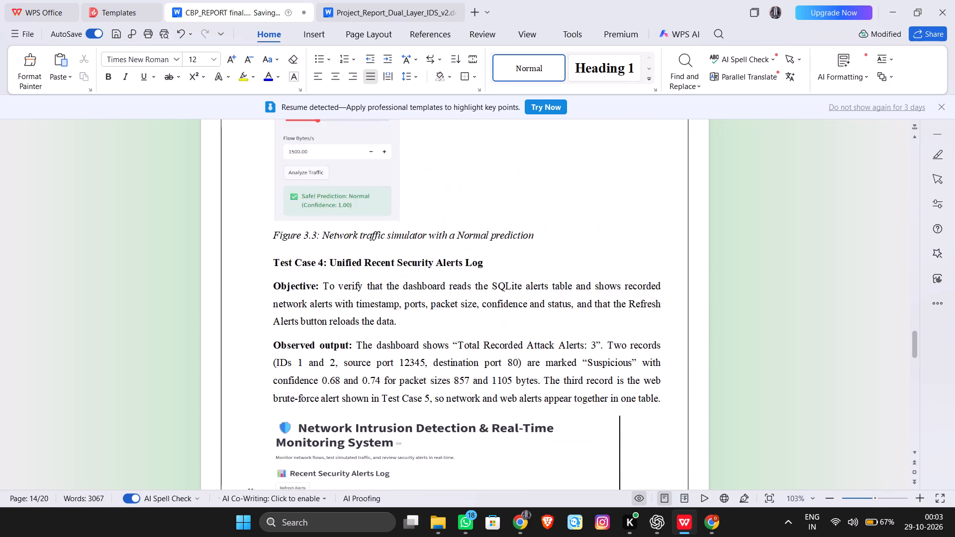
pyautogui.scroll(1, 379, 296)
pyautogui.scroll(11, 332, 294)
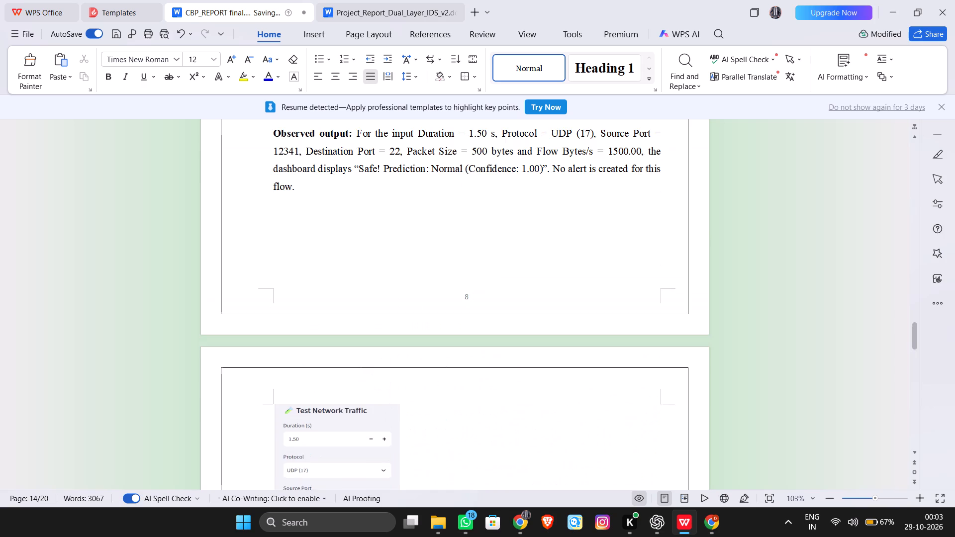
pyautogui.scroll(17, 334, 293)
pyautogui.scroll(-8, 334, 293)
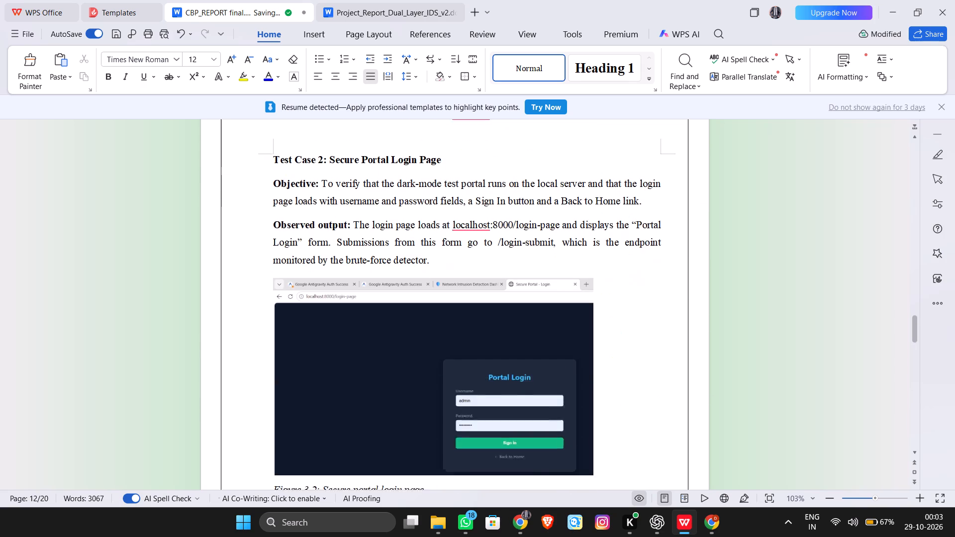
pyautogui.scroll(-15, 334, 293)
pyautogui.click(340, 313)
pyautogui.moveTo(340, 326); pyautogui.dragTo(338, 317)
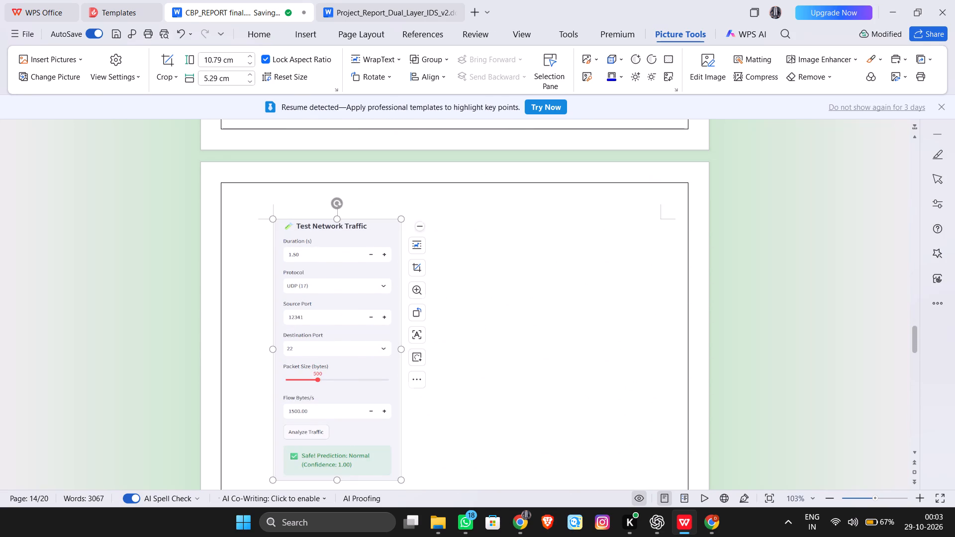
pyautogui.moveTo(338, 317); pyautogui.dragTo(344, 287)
# Resize the Figure 3.3 image to about 6.19 cm wide and 10.03 cm high.
pyautogui.scroll(-4, 587, 357)
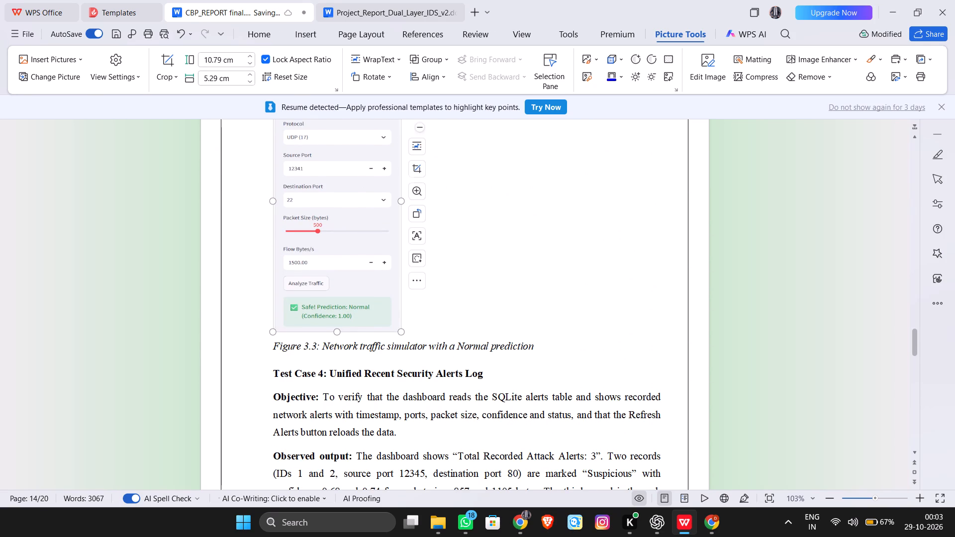
pyautogui.moveTo(399, 200); pyautogui.dragTo(424, 200)
pyautogui.moveTo(436, 202); pyautogui.dragTo(442, 202)
pyautogui.moveTo(366, 307); pyautogui.dragTo(367, 311)
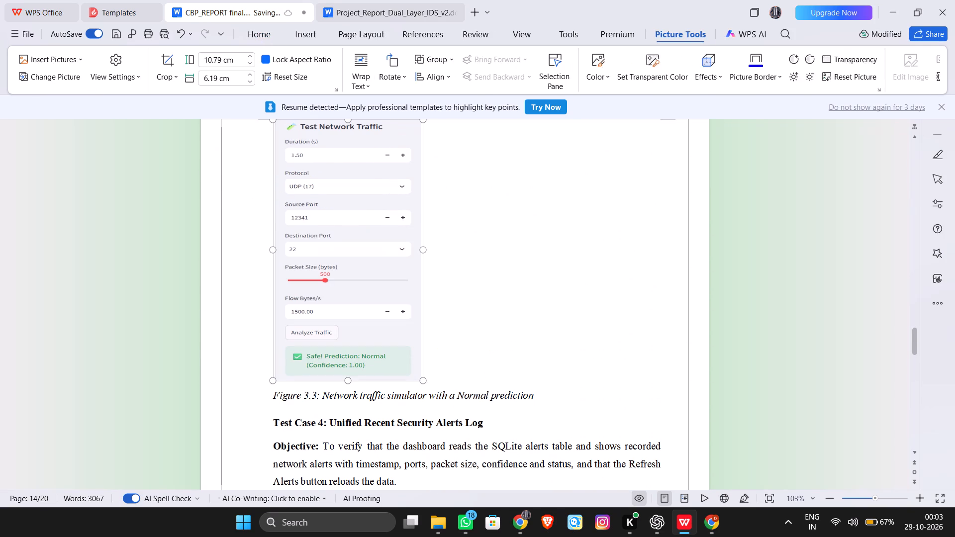
pyautogui.moveTo(347, 379); pyautogui.dragTo(345, 361)
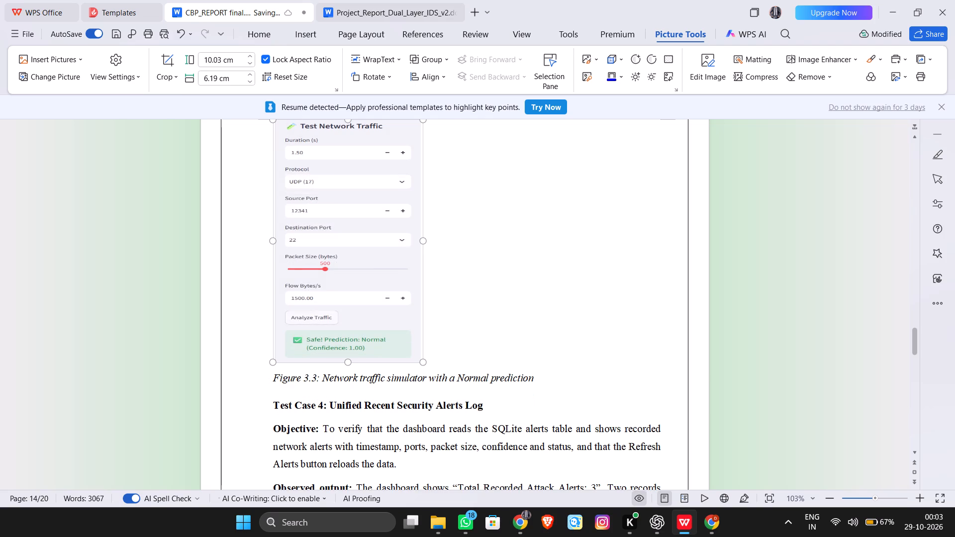
# Insert nine blank lines above the CHAPTER-4 heading to push it towards the next page.
pyautogui.scroll(-6, 516, 358)
pyautogui.scroll(-15, 476, 314)
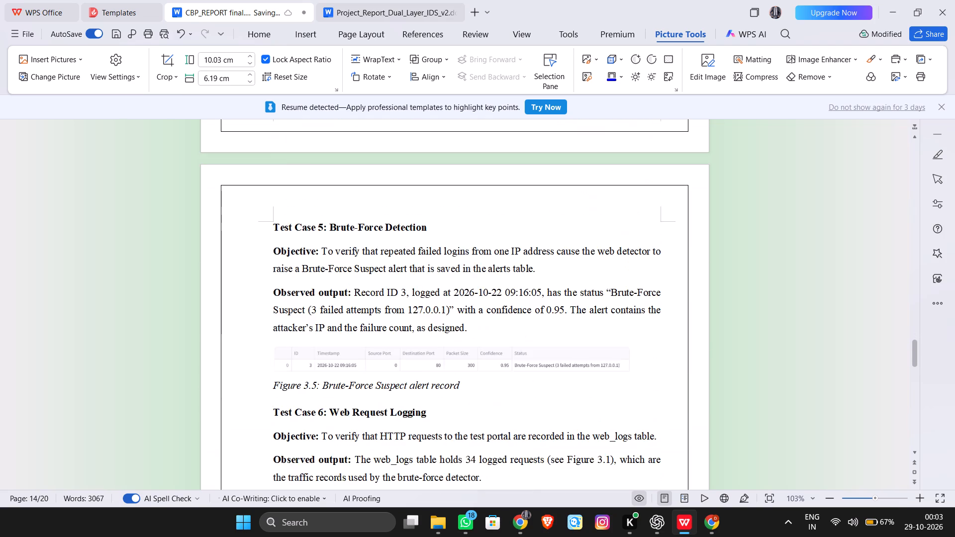
pyautogui.scroll(-2, 384, 285)
pyautogui.click(446, 349)
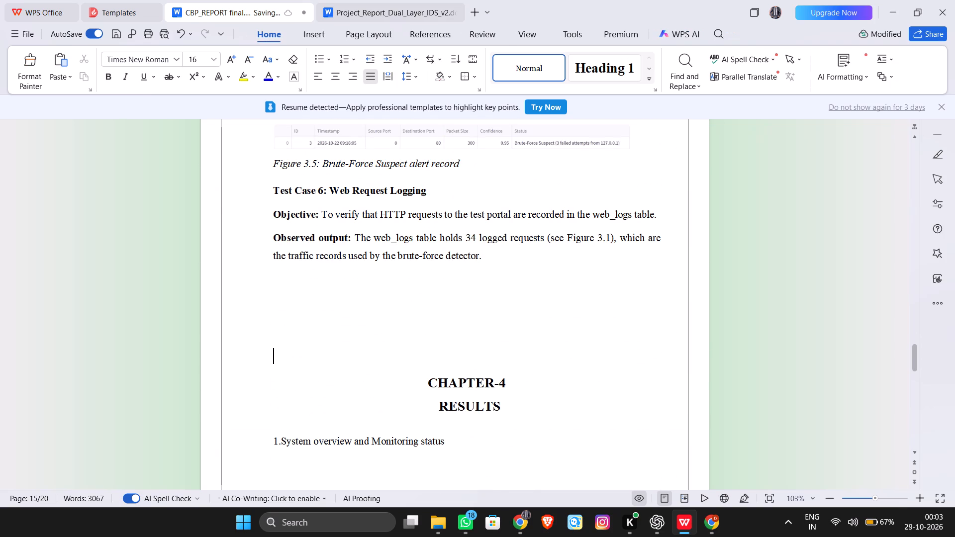
pyautogui.press('Return')
pyautogui.press('Return')
pyautogui.press('Return')
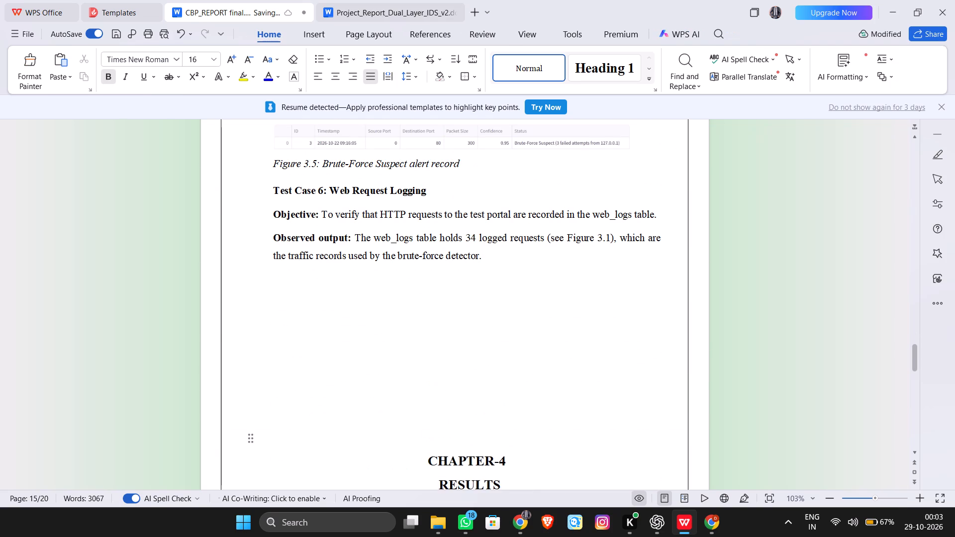
pyautogui.press('Return')
pyautogui.scroll(-6, 468, 326)
pyautogui.press('Return')
pyautogui.press('Return')
pyautogui.press('Return')
pyautogui.press('Return')
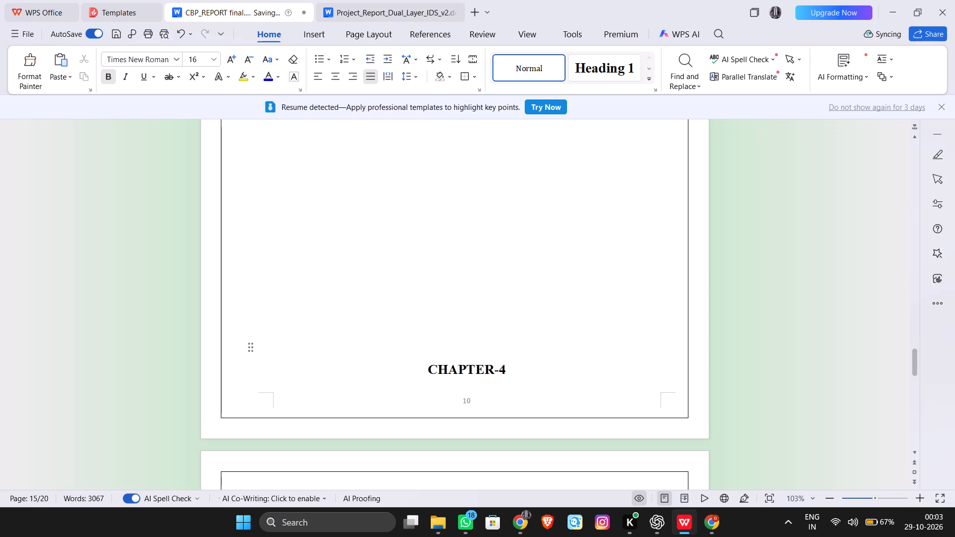
pyautogui.press('Return')
# In the Project_Report_Dual_Layer_IDS_v2 document, copy Chapter 4's content from 4.1 Test Environment and Setup through the end of 4.5 Chapter Summary.
pyautogui.click(348, 0)
pyautogui.scroll(-11, 462, 265)
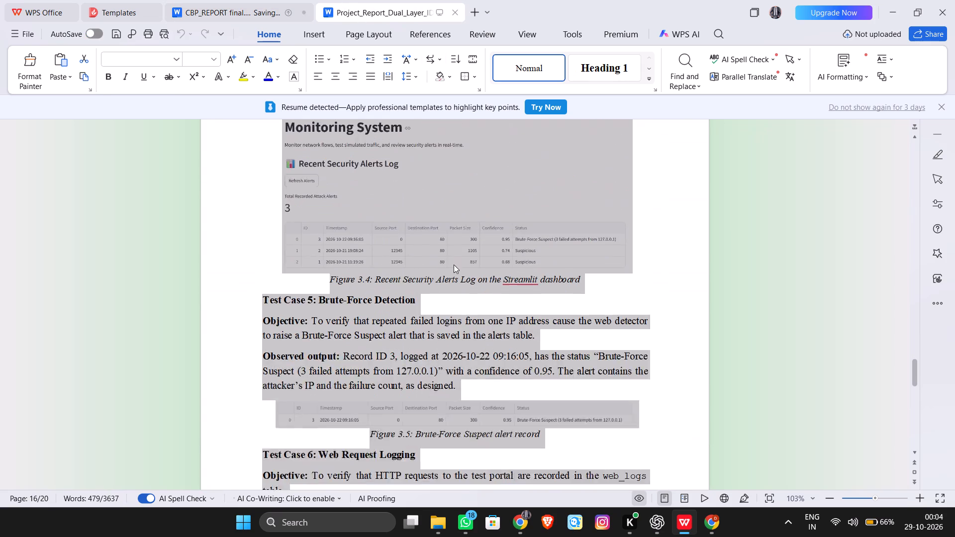
pyautogui.scroll(-12, 454, 265)
pyautogui.scroll(5, 455, 268)
pyautogui.click(449, 319)
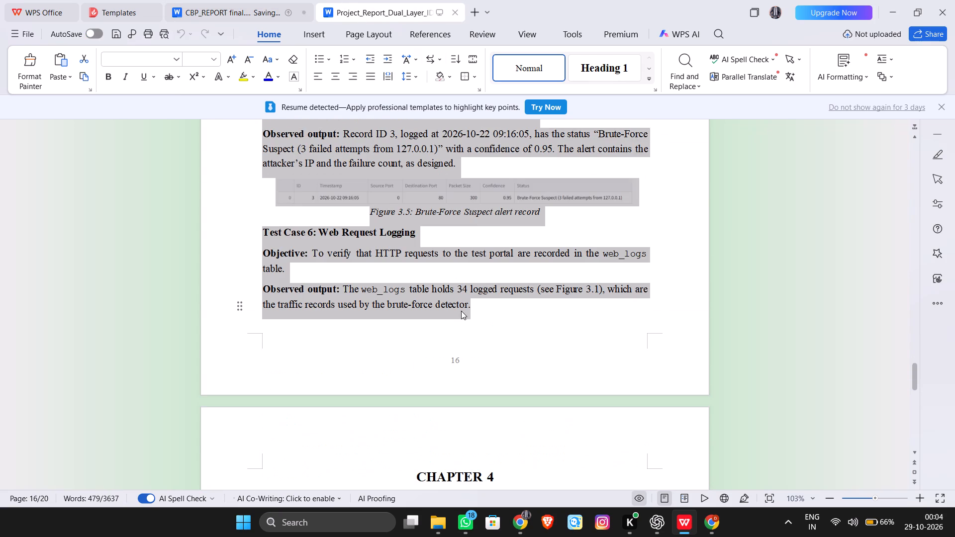
pyautogui.click(503, 290)
pyautogui.scroll(-13, 486, 314)
pyautogui.scroll(4, 485, 307)
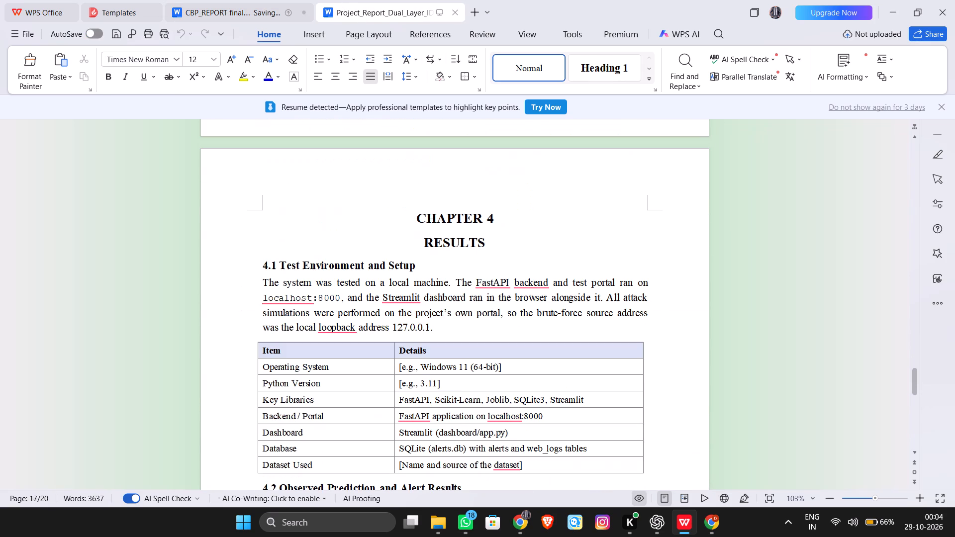
pyautogui.moveTo(257, 266); pyautogui.dragTo(333, 413)
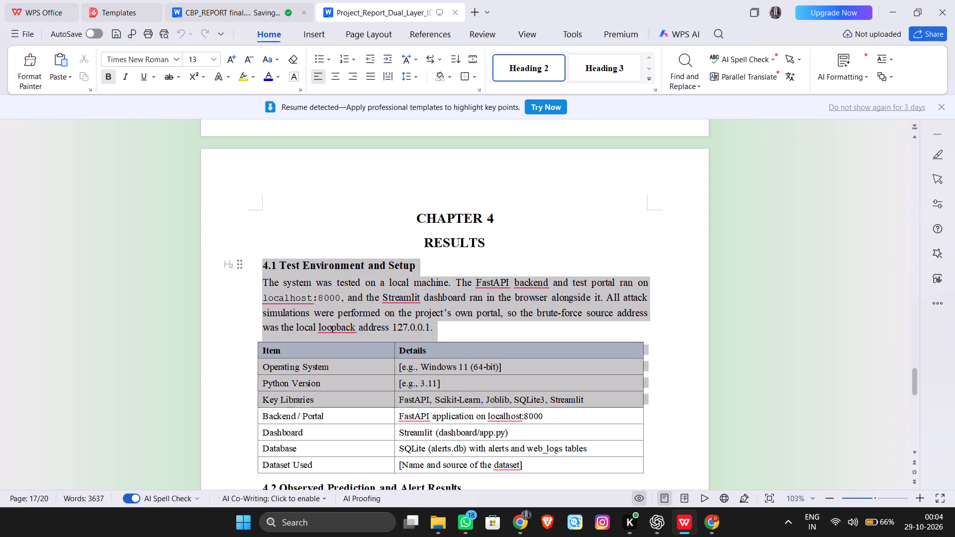
pyautogui.moveTo(333, 413); pyautogui.dragTo(442, 477)
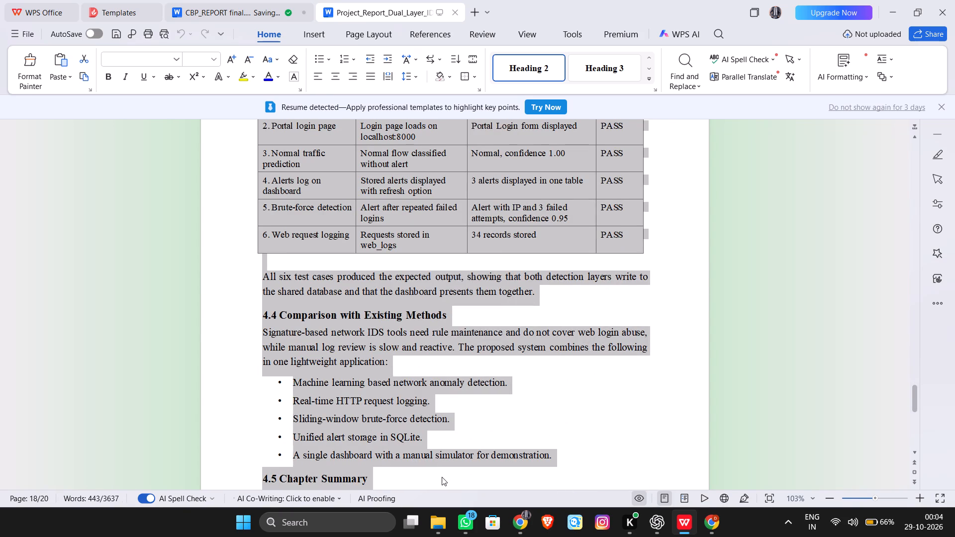
pyautogui.moveTo(442, 477); pyautogui.dragTo(530, 189)
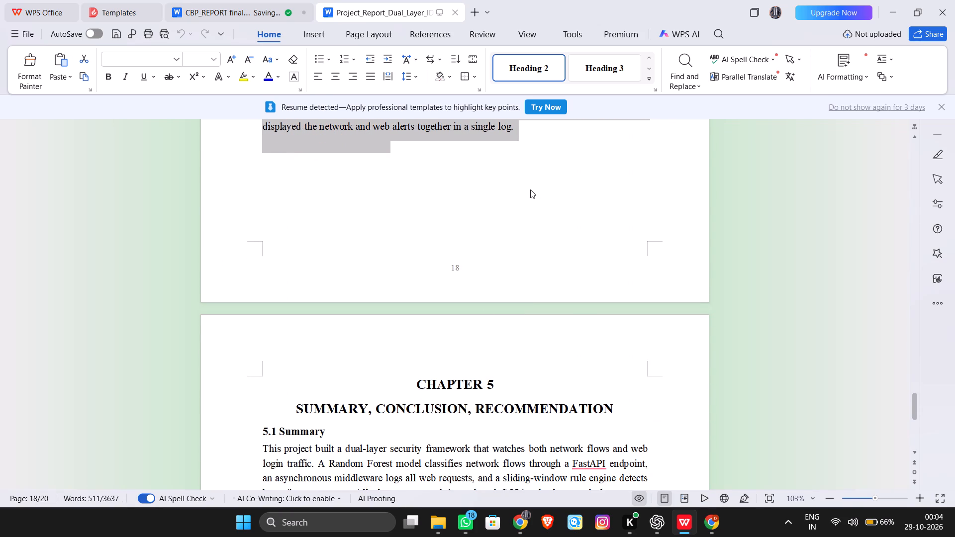
pyautogui.moveTo(530, 189); pyautogui.dragTo(530, 133)
pyautogui.hotkey('ctrl', 'c')
pyautogui.hotkey('ctrl', 'c')
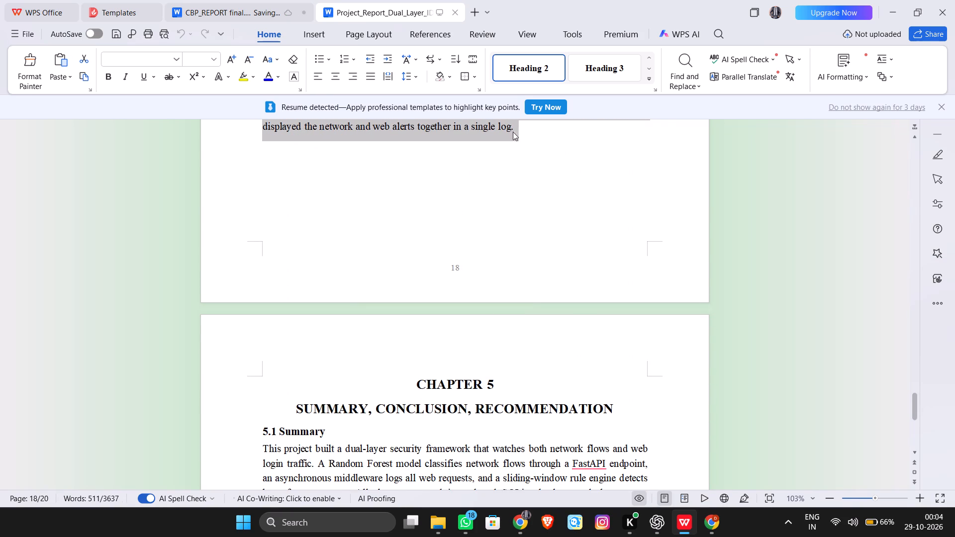
# In CBP_REPORT final.docx, replace everything below the CHAPTER-4 RESULTS heading, from System overview through Controlled Reliability Experiment, with the copied Chapter 4 content.
pyautogui.click(224, 0)
pyautogui.scroll(-12, 345, 351)
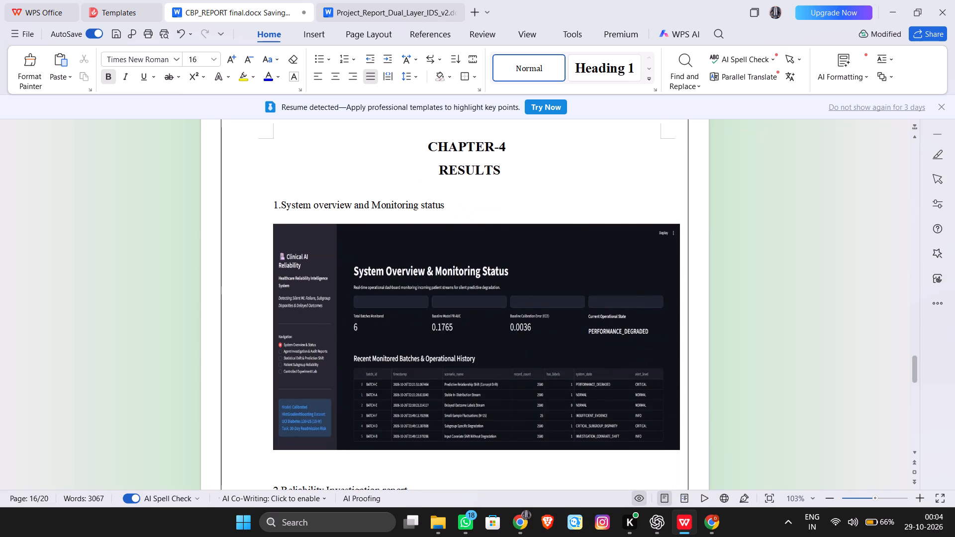
pyautogui.moveTo(269, 206); pyautogui.dragTo(443, 465)
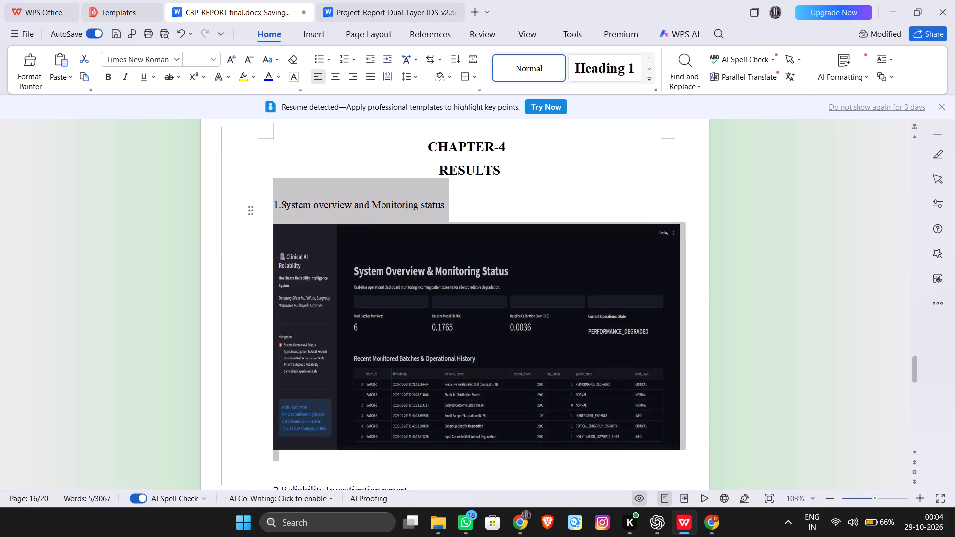
pyautogui.moveTo(443, 465); pyautogui.dragTo(503, 494)
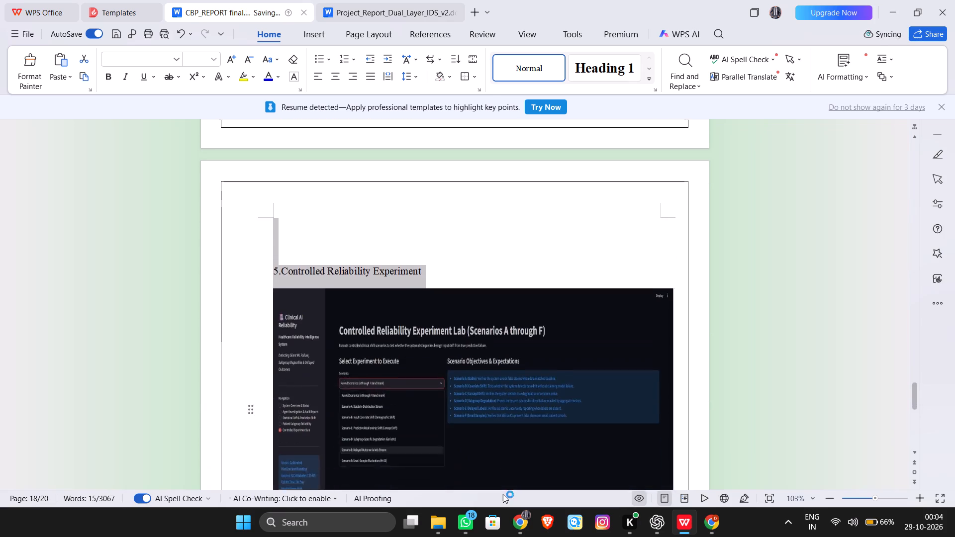
pyautogui.moveTo(503, 494); pyautogui.dragTo(661, 103)
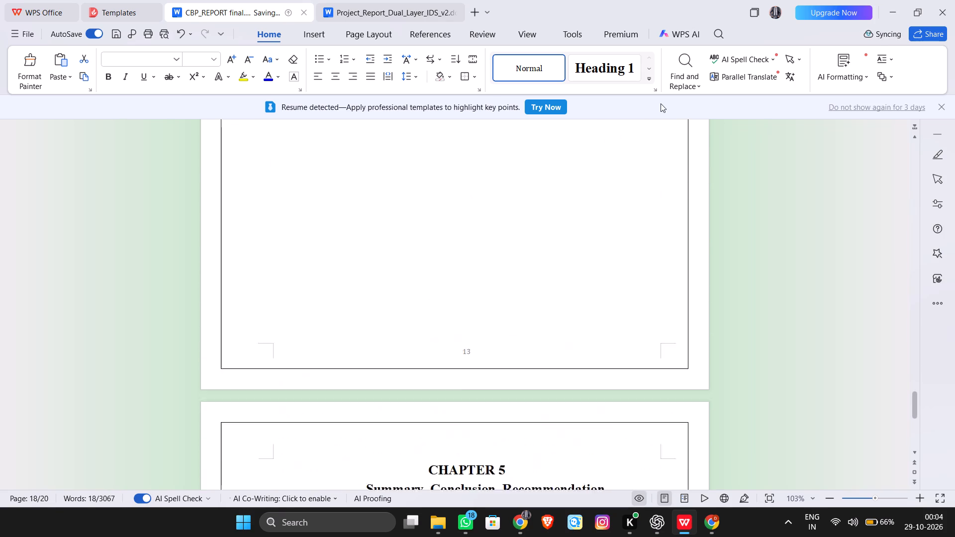
pyautogui.moveTo(661, 103); pyautogui.dragTo(678, 208)
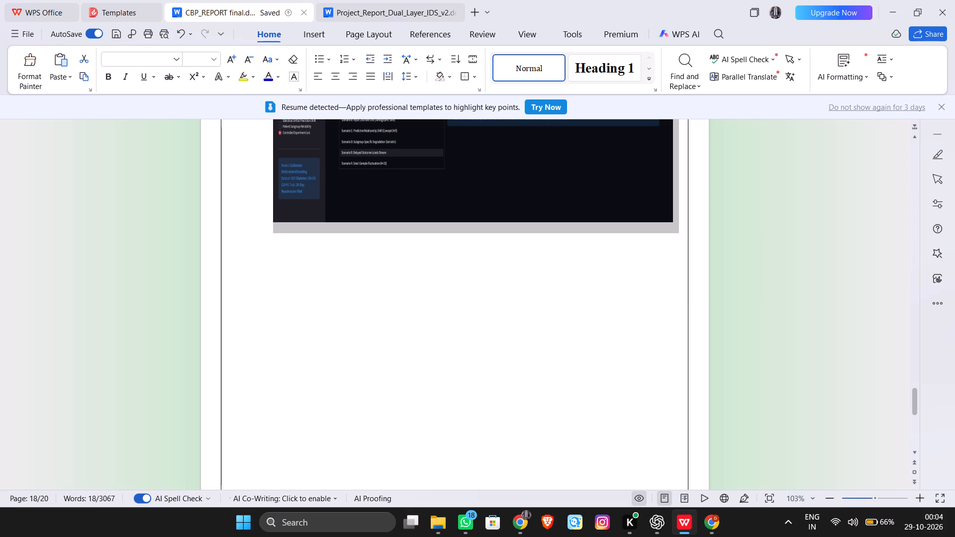
pyautogui.hotkey('ctrl', 'v')
pyautogui.scroll(2, 436, 325)
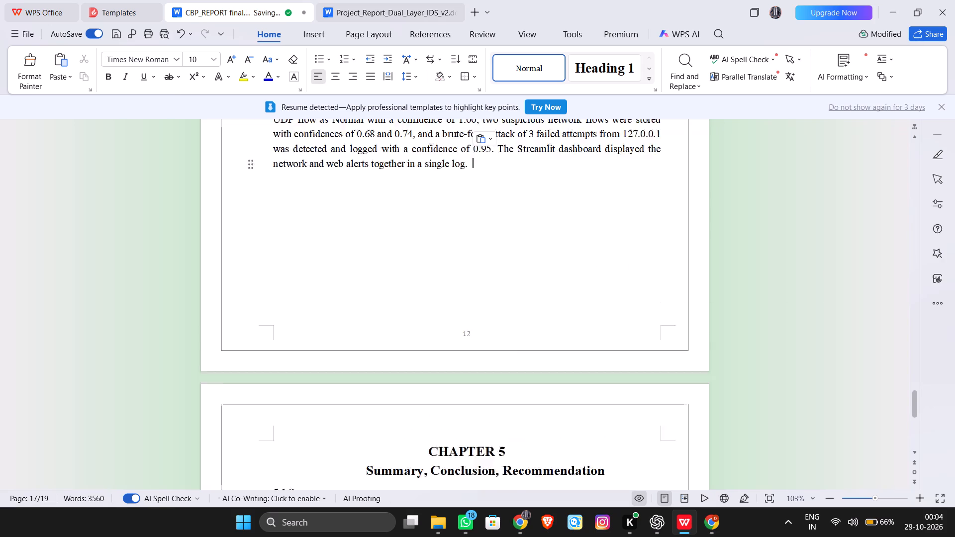
pyautogui.scroll(8, 436, 325)
pyautogui.scroll(-10, 436, 325)
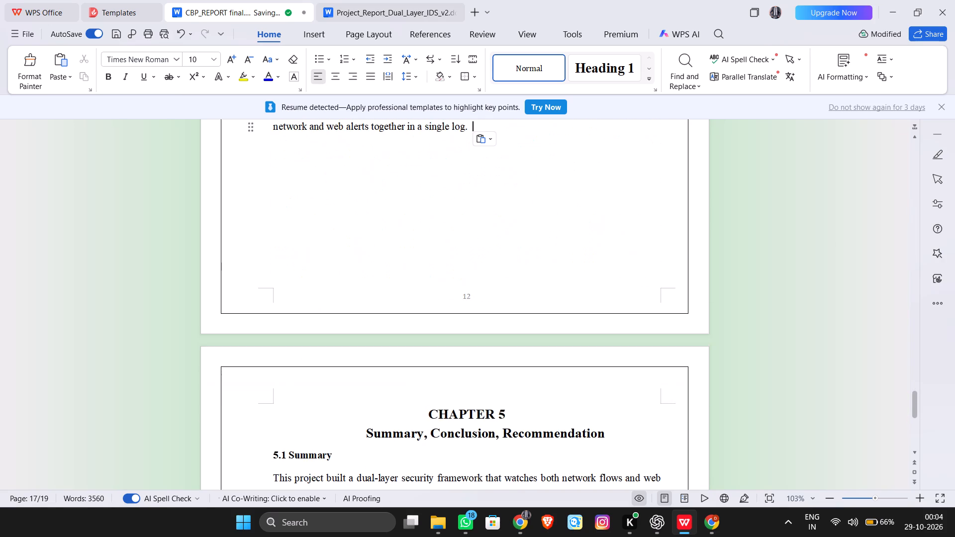
# Format the pasted Chapter 4 content from 4.1 through the end of 4.5 as Times New Roman, size 12, justified.
pyautogui.scroll(4, 440, 324)
pyautogui.moveTo(510, 238); pyautogui.dragTo(282, 86)
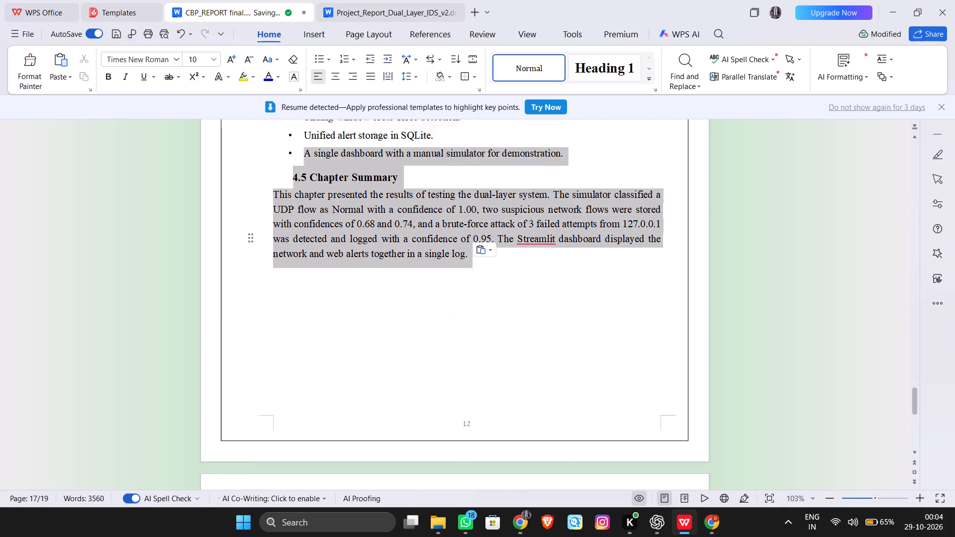
pyautogui.moveTo(282, 86); pyautogui.dragTo(268, 290)
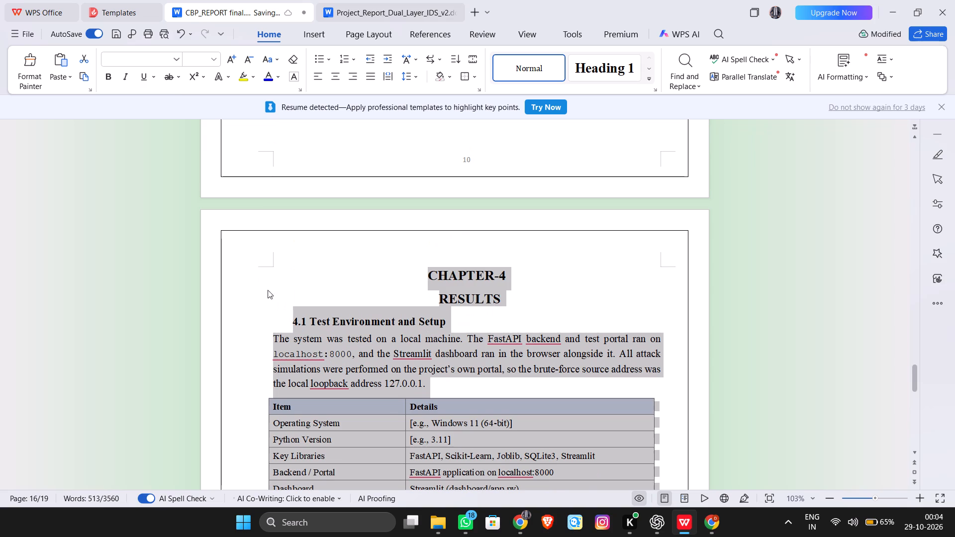
pyautogui.moveTo(268, 290); pyautogui.dragTo(285, 317)
pyautogui.click(259, 262)
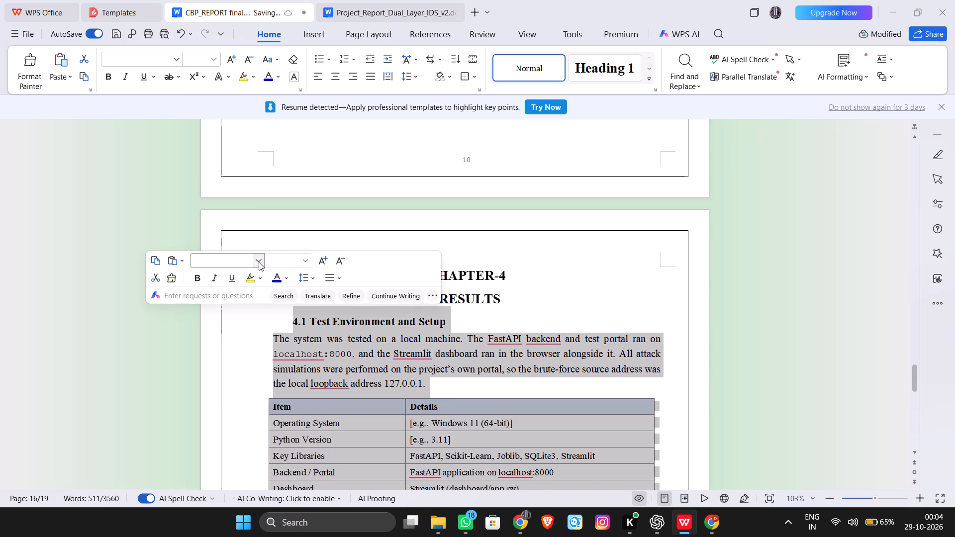
pyautogui.click(303, 294)
pyautogui.click(302, 261)
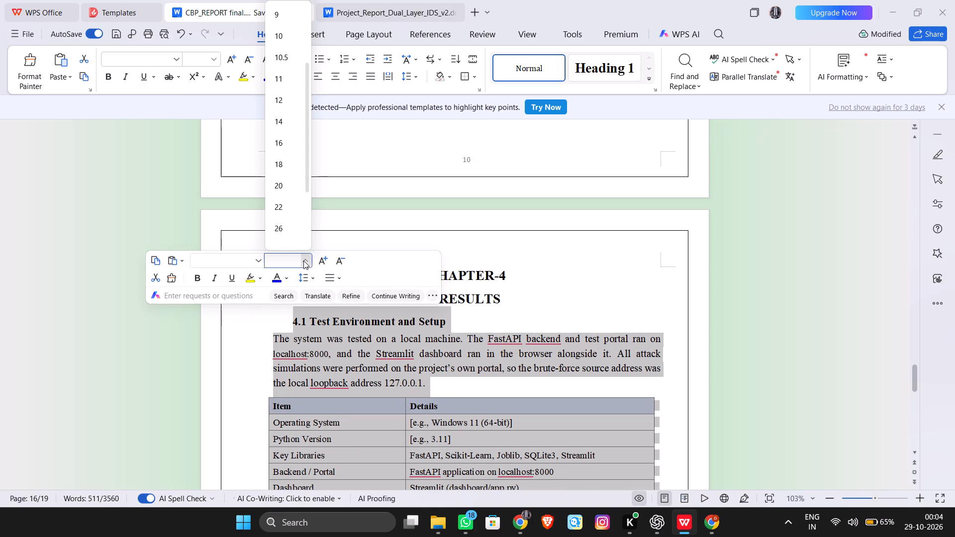
pyautogui.click(280, 102)
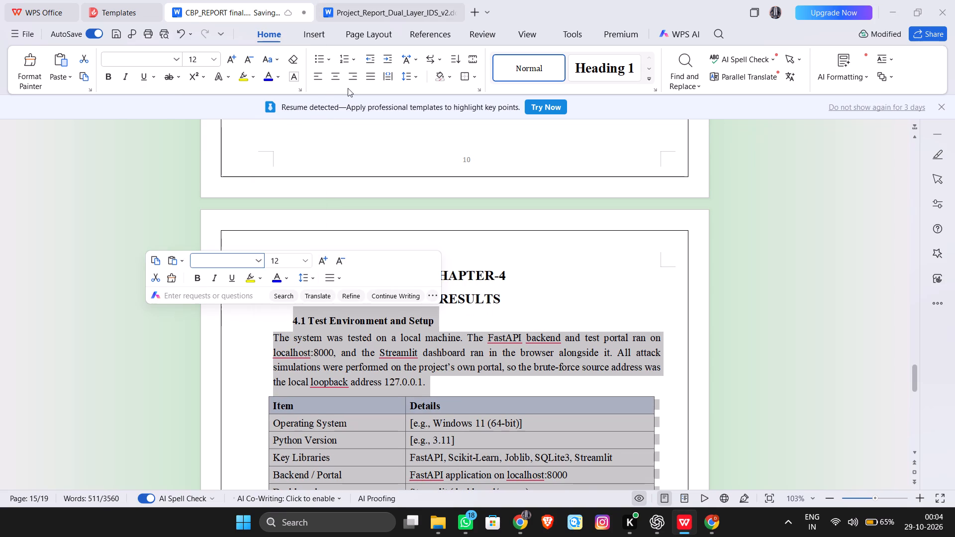
pyautogui.click(369, 80)
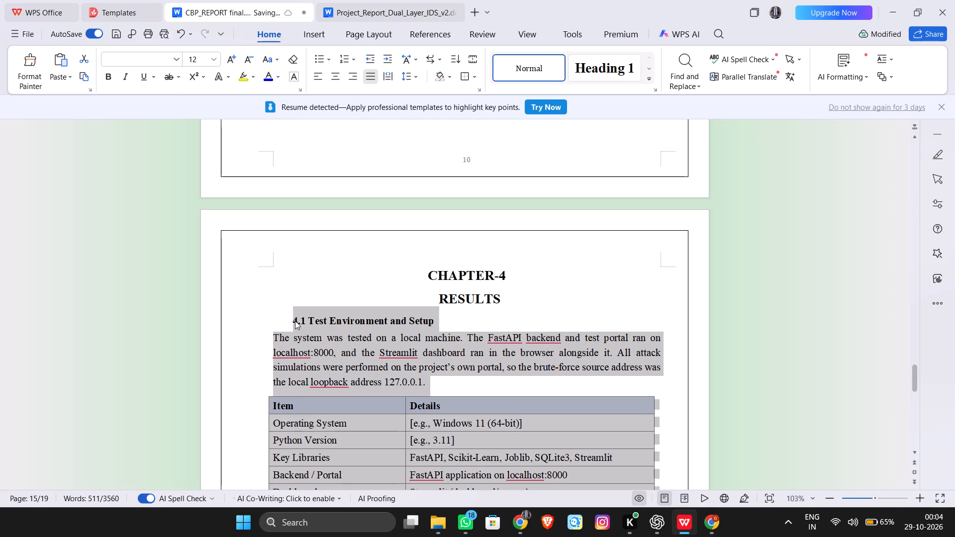
pyautogui.click(182, 56)
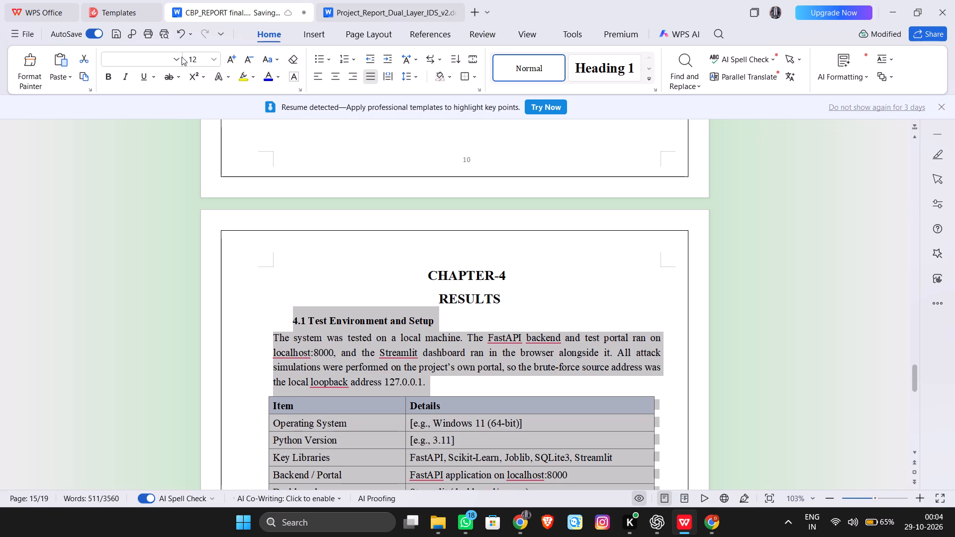
pyautogui.click(180, 58)
pyautogui.click(165, 120)
# Remove the left indent from the Chapter 4 section headings 4.1, 4.2, 4.3, 4.4 and 4.5.
pyautogui.click(289, 319)
pyautogui.press('BackSpace')
pyautogui.scroll(-3, 327, 331)
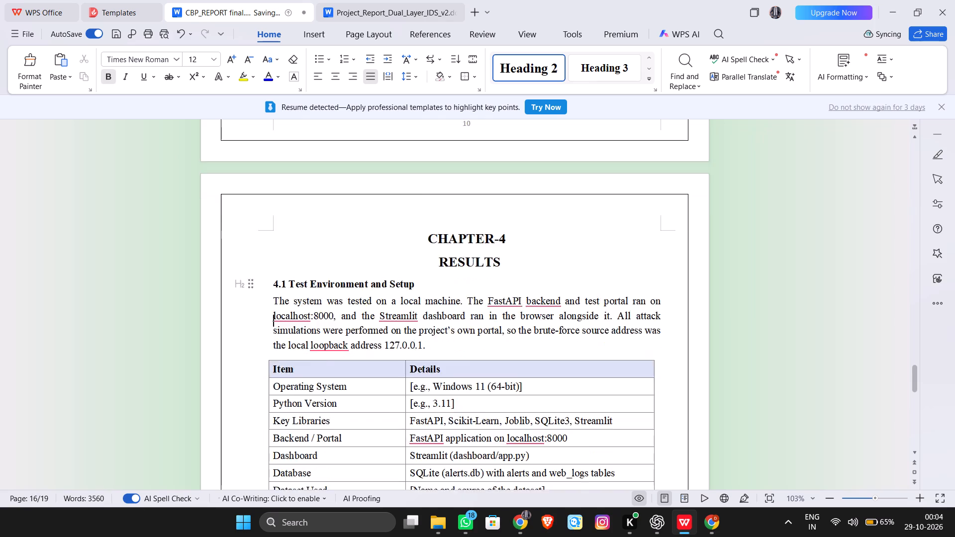
pyautogui.scroll(-3, 327, 330)
pyautogui.click(290, 326)
pyautogui.press('BackSpace')
pyautogui.scroll(-8, 328, 328)
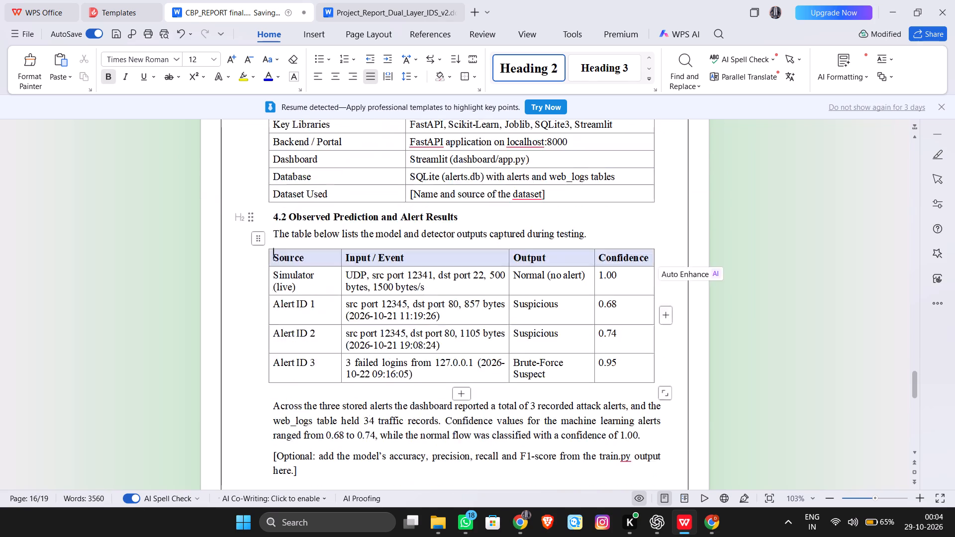
pyautogui.click(293, 307)
pyautogui.press('BackSpace')
pyautogui.scroll(-2, 506, 313)
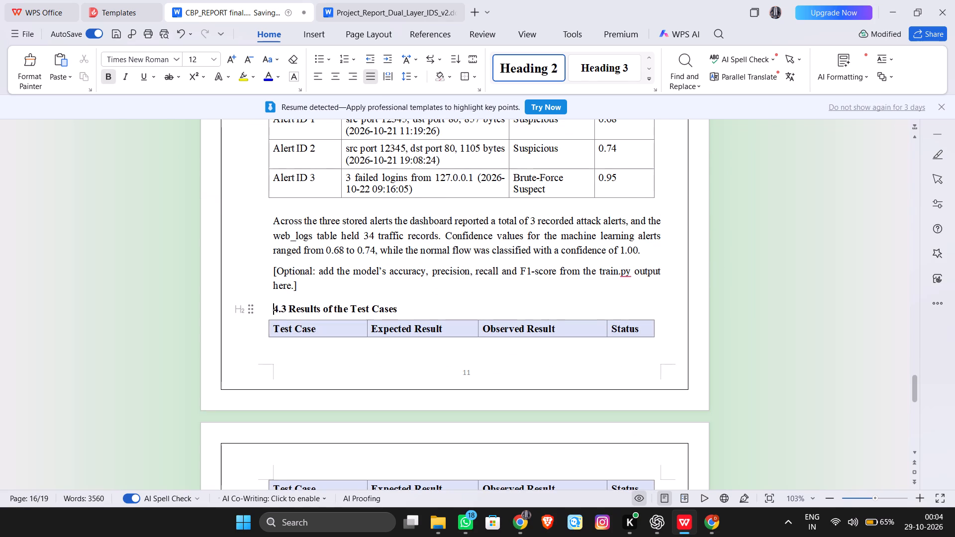
pyautogui.scroll(-4, 505, 313)
pyautogui.scroll(-6, 289, 283)
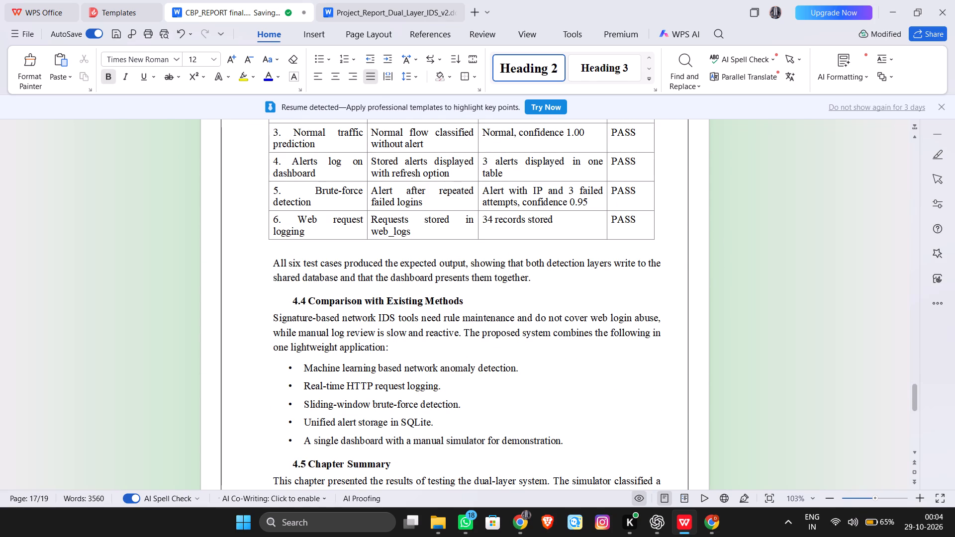
pyautogui.click(294, 297)
pyautogui.press('BackSpace')
pyautogui.scroll(-5, 351, 292)
pyautogui.click(293, 280)
pyautogui.press('BackSpace')
# Select Chapter 4's content from the 4.1 Test Environment and Setup heading through the end of the 4.5 Chapter Summary paragraph.
pyautogui.scroll(-8, 329, 279)
pyautogui.scroll(6, 441, 281)
pyautogui.moveTo(480, 251); pyautogui.dragTo(287, 138)
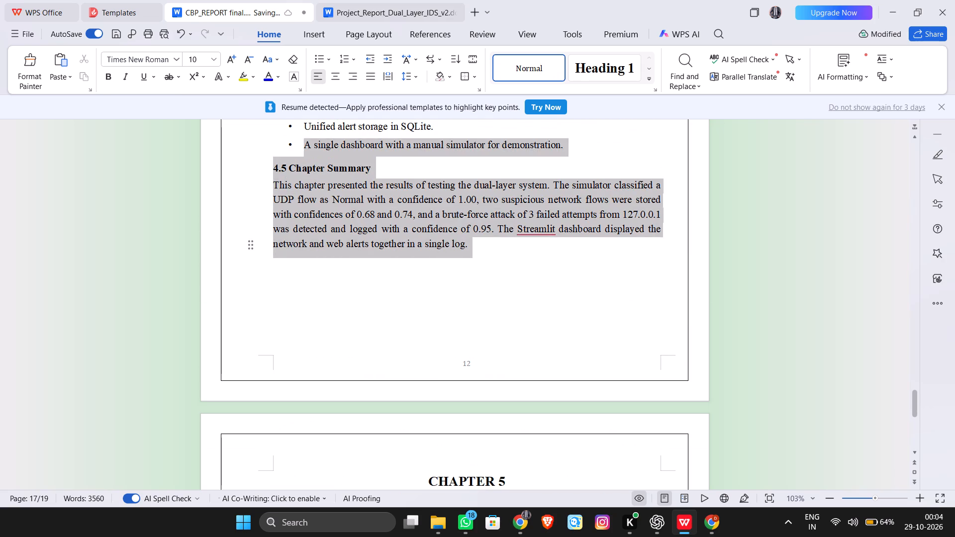
pyautogui.moveTo(287, 138); pyautogui.dragTo(280, 112)
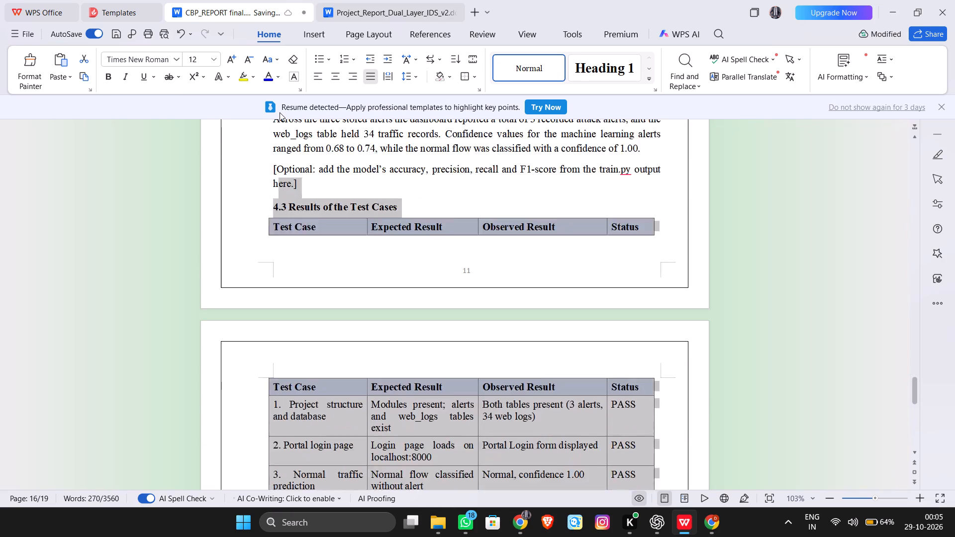
pyautogui.moveTo(280, 112); pyautogui.dragTo(248, 287)
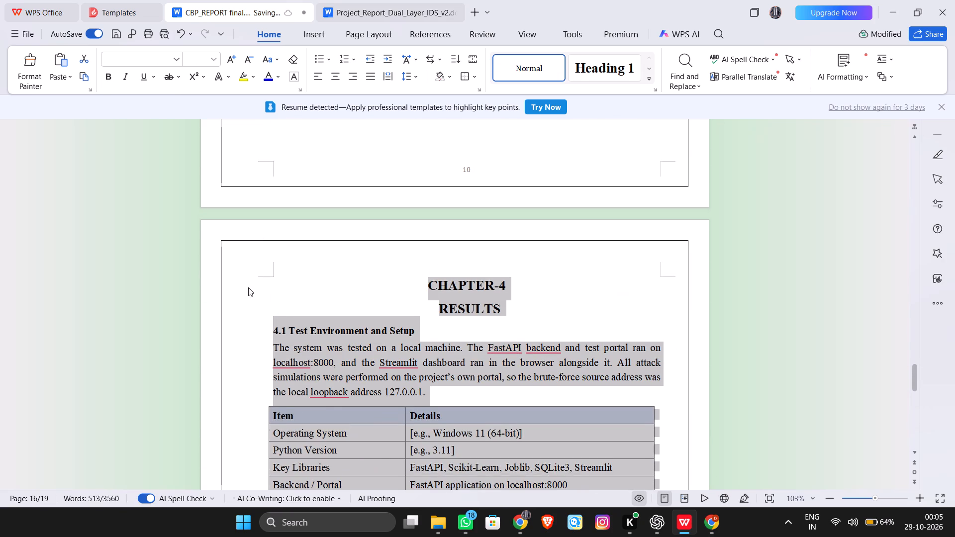
pyautogui.moveTo(248, 287); pyautogui.dragTo(269, 325)
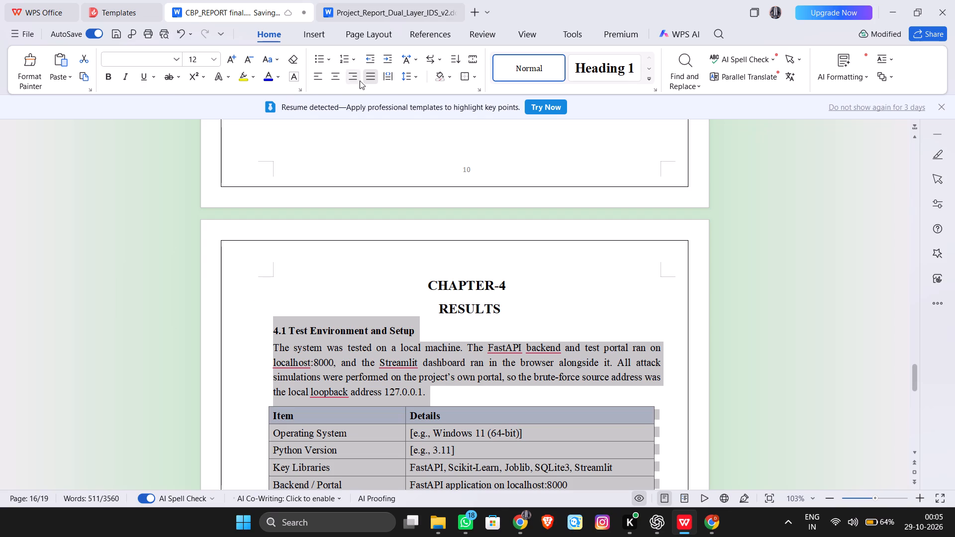
# Set the line spacing of the selected Chapter 4 content to 1.5.
pyautogui.click(418, 78)
pyautogui.click(416, 124)
# Insert an extra blank line between the table ending with Alert ID 3 and the "Across the three stored alerts" paragraph.
pyautogui.scroll(-20, 369, 258)
pyautogui.scroll(-2, 369, 258)
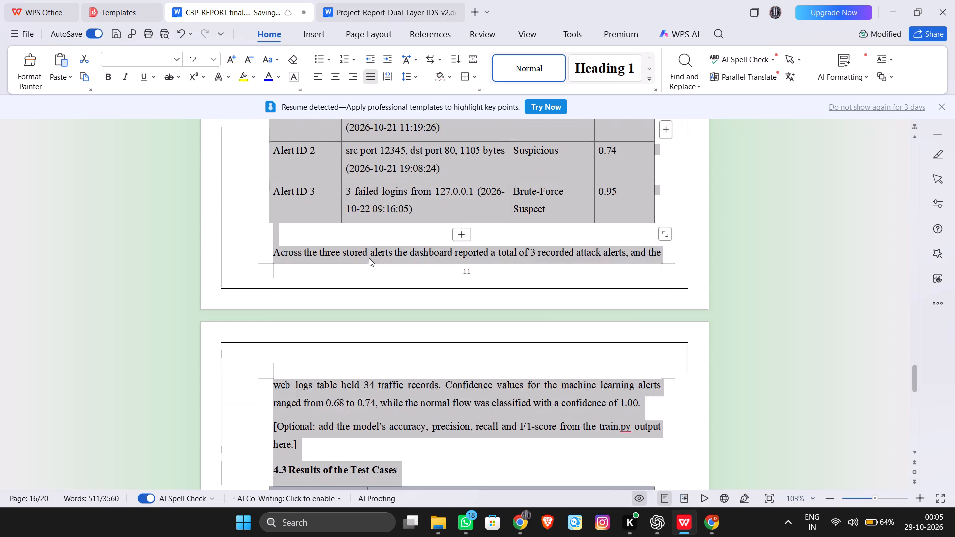
pyautogui.scroll(-3, 369, 258)
pyautogui.scroll(5, 369, 258)
pyautogui.click(314, 184)
pyautogui.click(309, 195)
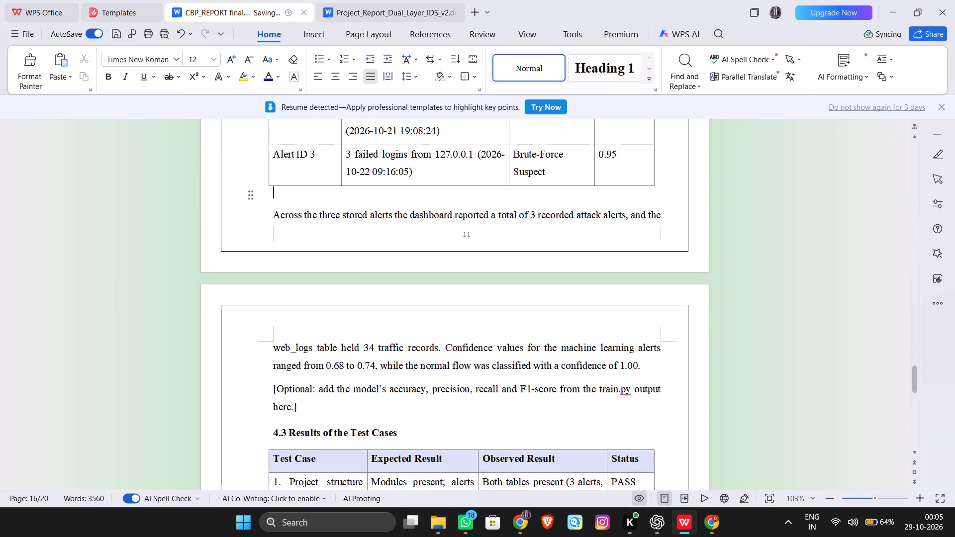
pyautogui.press('Return')
# Review the layout of the rest of Chapter 4, Chapter 5 and the REFERENCES section through the last entry.
pyautogui.scroll(-19, 300, 190)
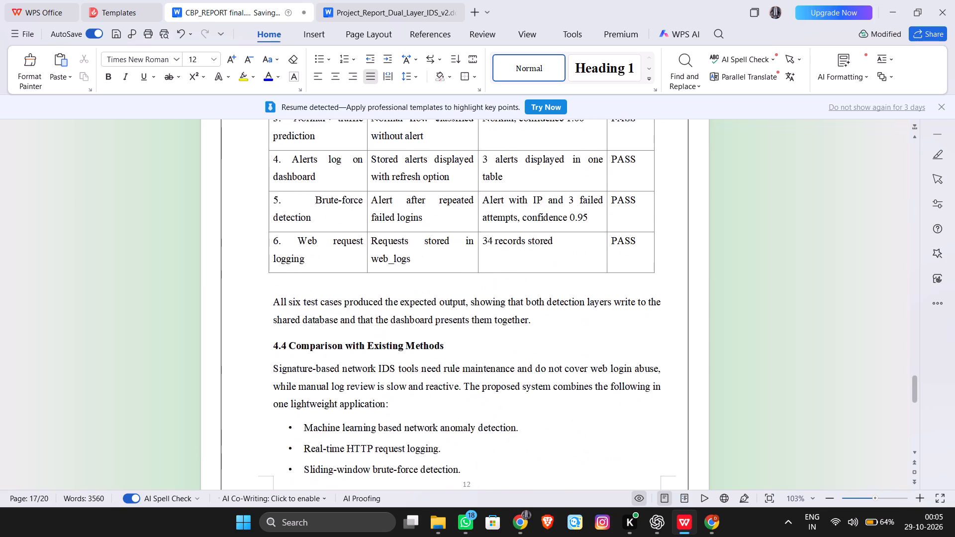
pyautogui.scroll(-13, 301, 189)
pyautogui.scroll(-13, 360, 286)
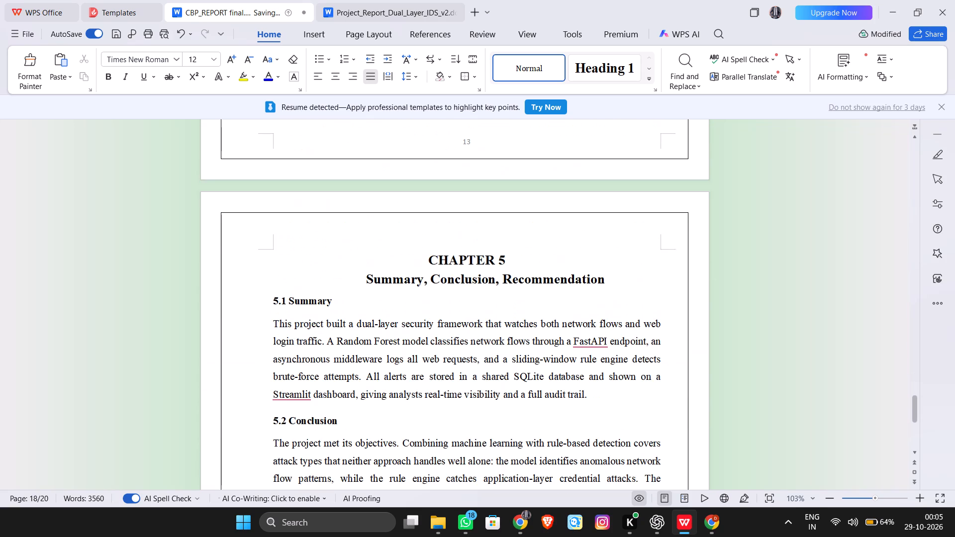
pyautogui.scroll(-15, 365, 278)
pyautogui.scroll(-7, 366, 275)
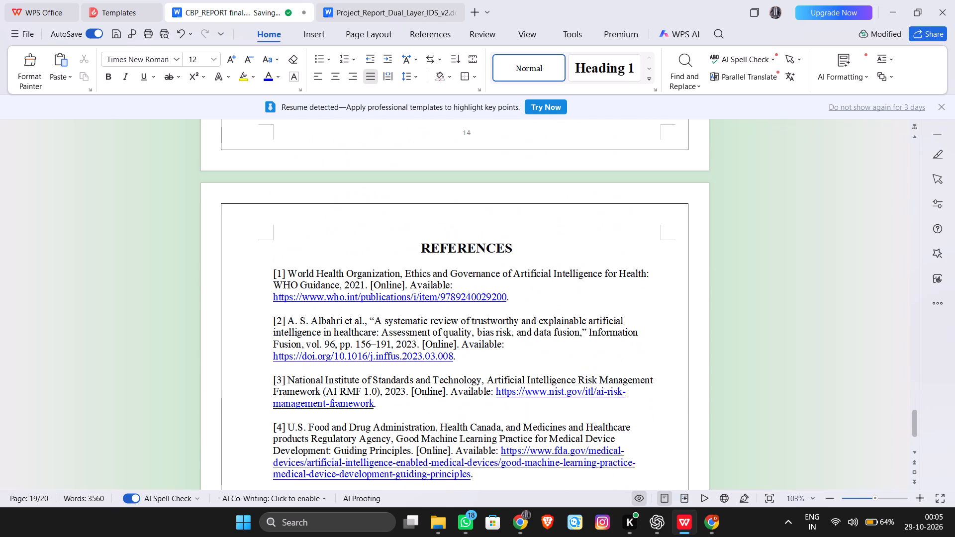
pyautogui.scroll(-10, 367, 272)
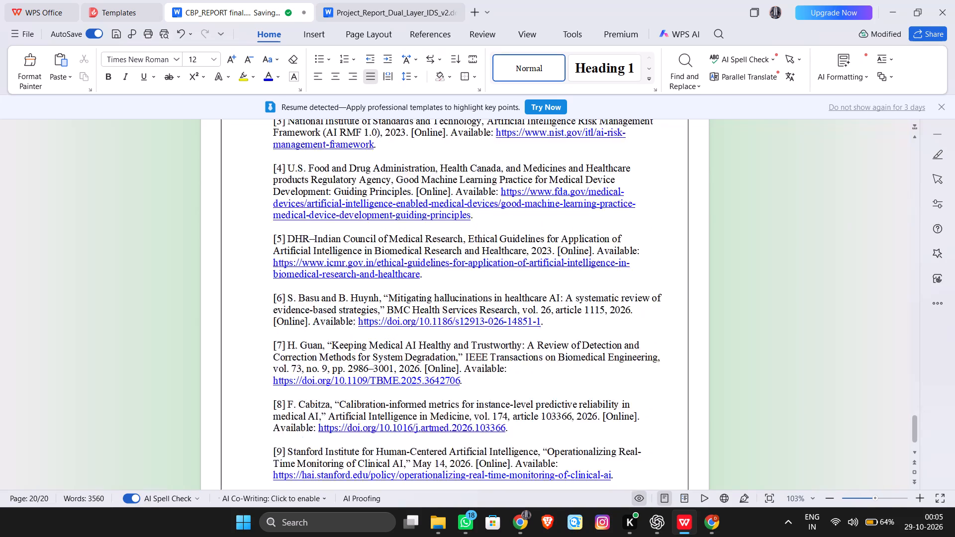
pyautogui.scroll(-8, 367, 272)
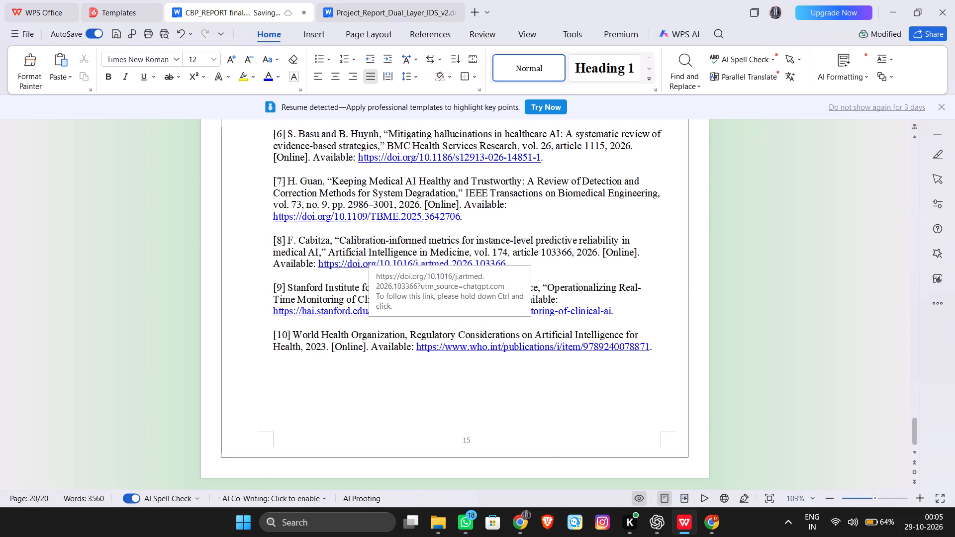
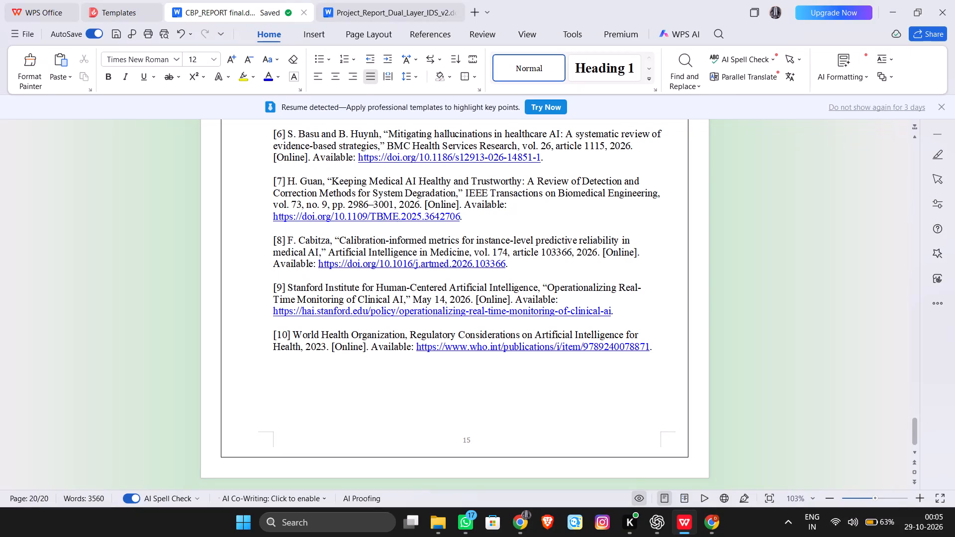
# Replace the old reference entries [1] through [10] below the REFERENCES heading with the copied reference list.
pyautogui.moveTo(666, 344); pyautogui.dragTo(286, 421)
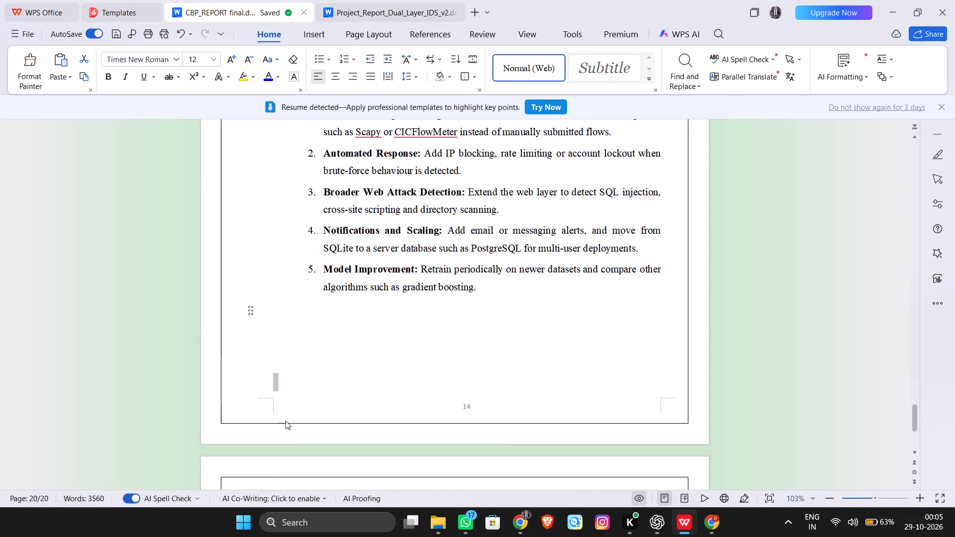
pyautogui.moveTo(286, 421); pyautogui.dragTo(267, 434)
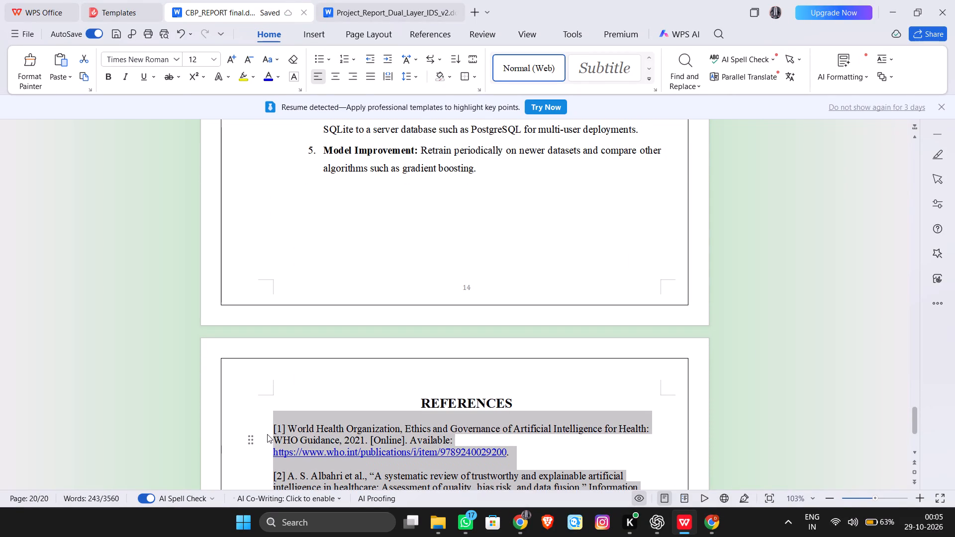
pyautogui.moveTo(267, 434); pyautogui.dragTo(266, 433)
pyautogui.hotkey('ctrl', 'v')
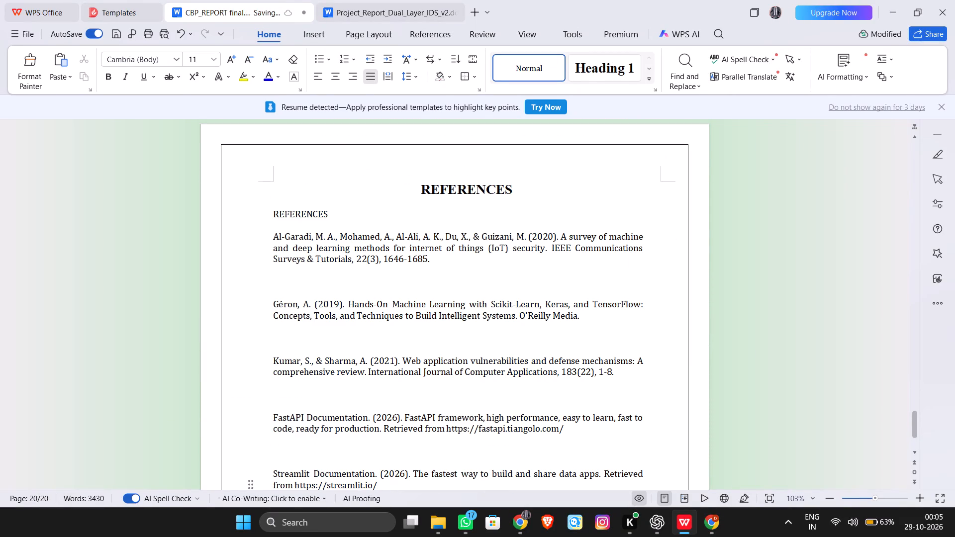
# Delete the duplicate REFERENCES line pasted above the first reference entry.
pyautogui.moveTo(342, 219); pyautogui.dragTo(257, 217)
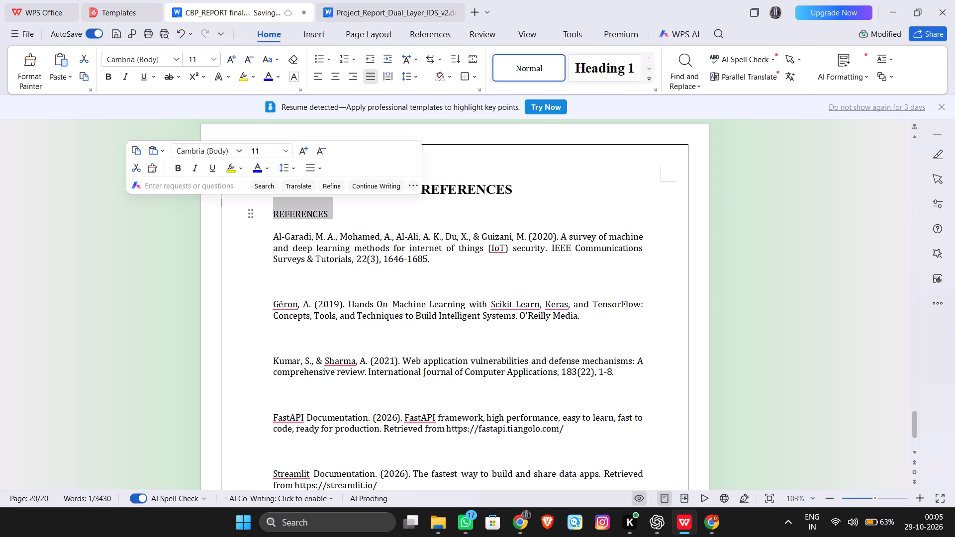
pyautogui.press('BackSpace')
pyautogui.press('Return')
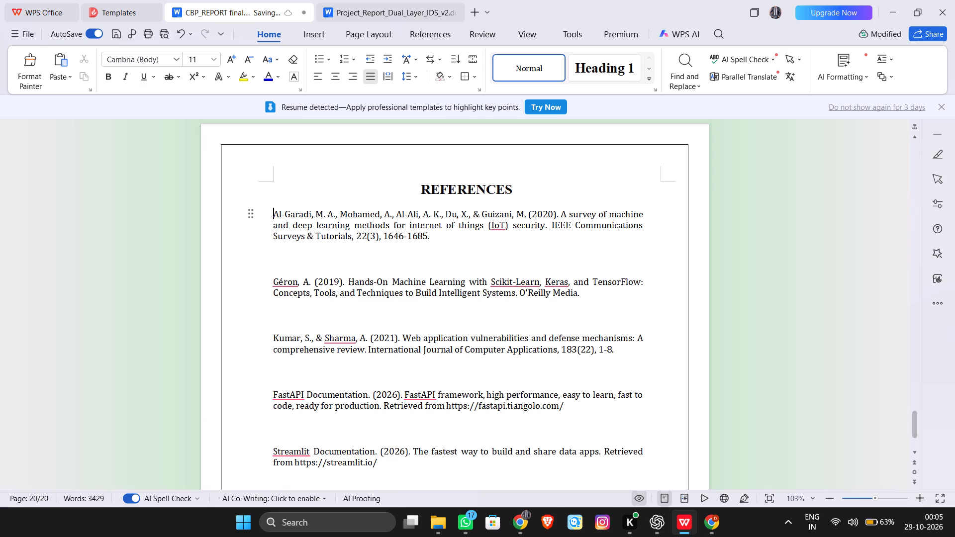
# Format all five entries under the REFERENCES heading as Times New Roman, size 12, with wider line spacing.
pyautogui.scroll(-4, 526, 217)
pyautogui.scroll(4, 438, 284)
pyautogui.scroll(-3, 438, 284)
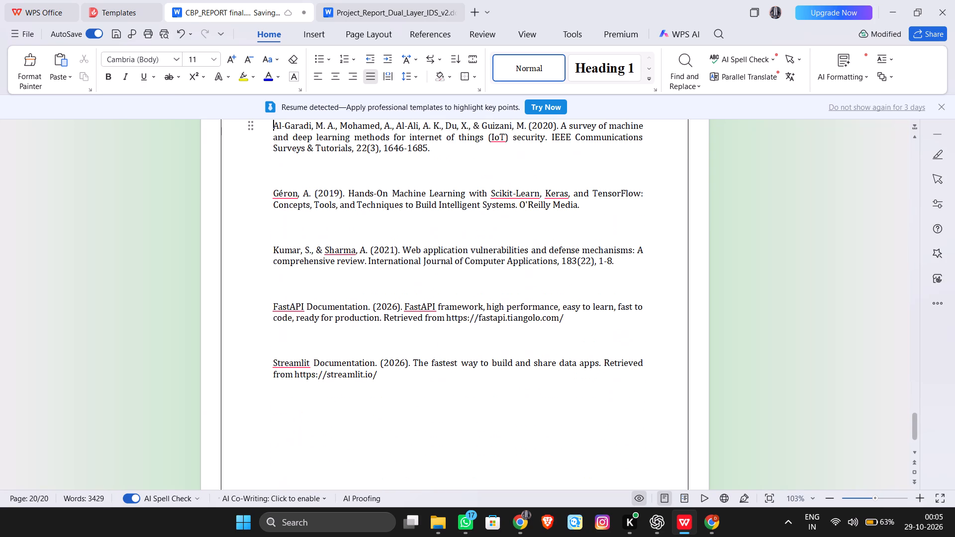
pyautogui.moveTo(407, 380); pyautogui.dragTo(281, 138)
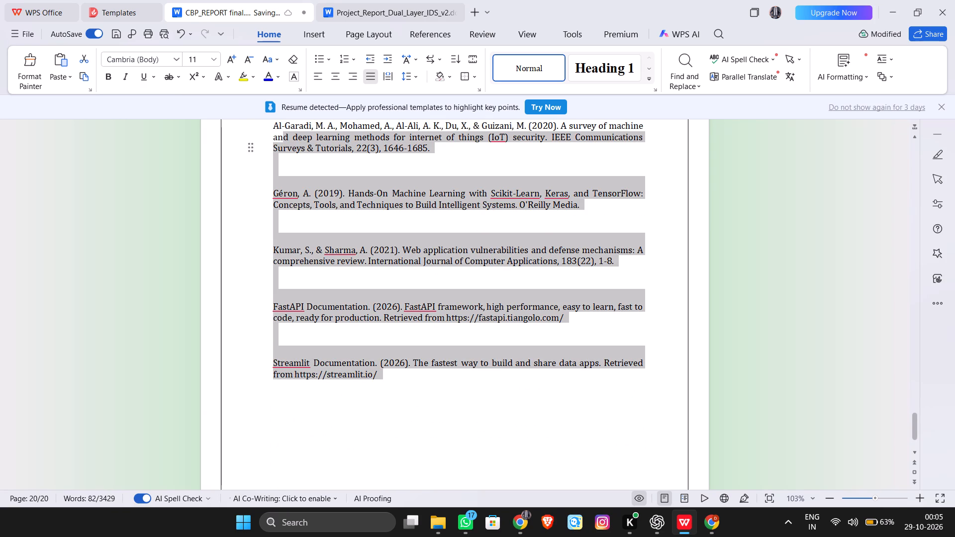
pyautogui.moveTo(281, 138); pyautogui.dragTo(275, 190)
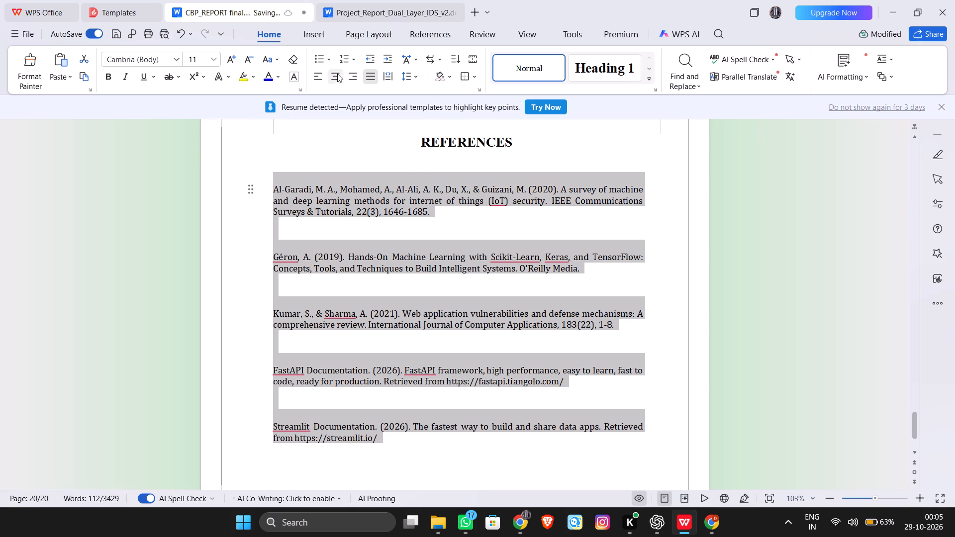
pyautogui.click(178, 55)
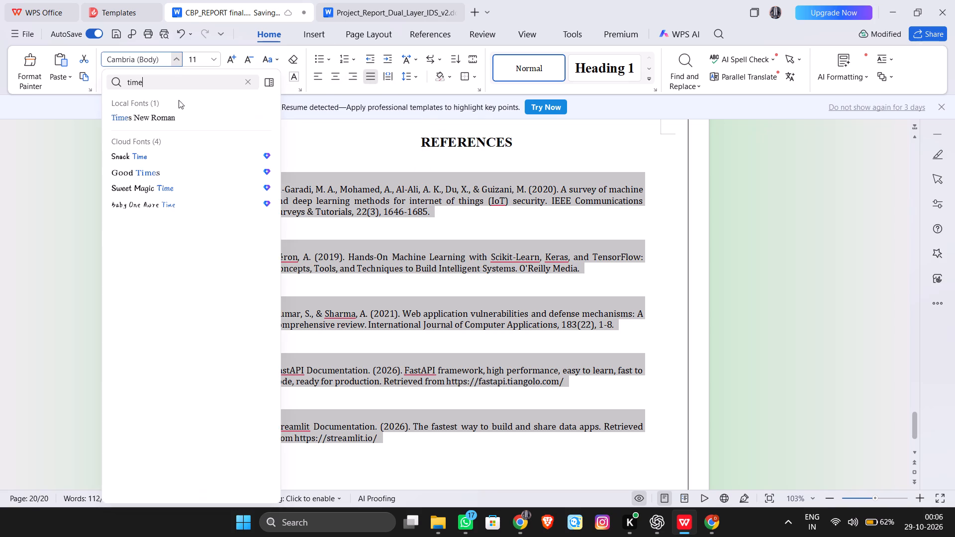
pyautogui.click(183, 121)
pyautogui.click(213, 58)
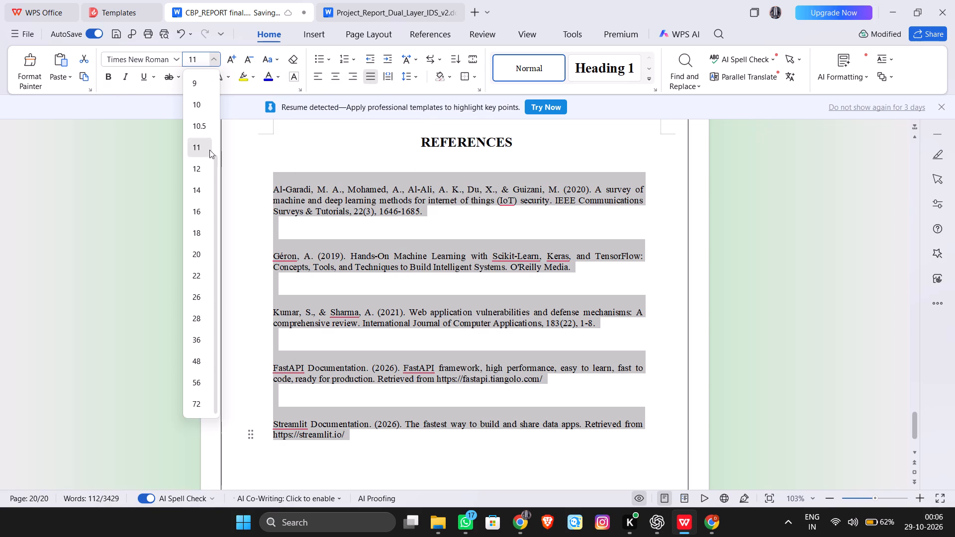
pyautogui.click(209, 171)
pyautogui.click(412, 77)
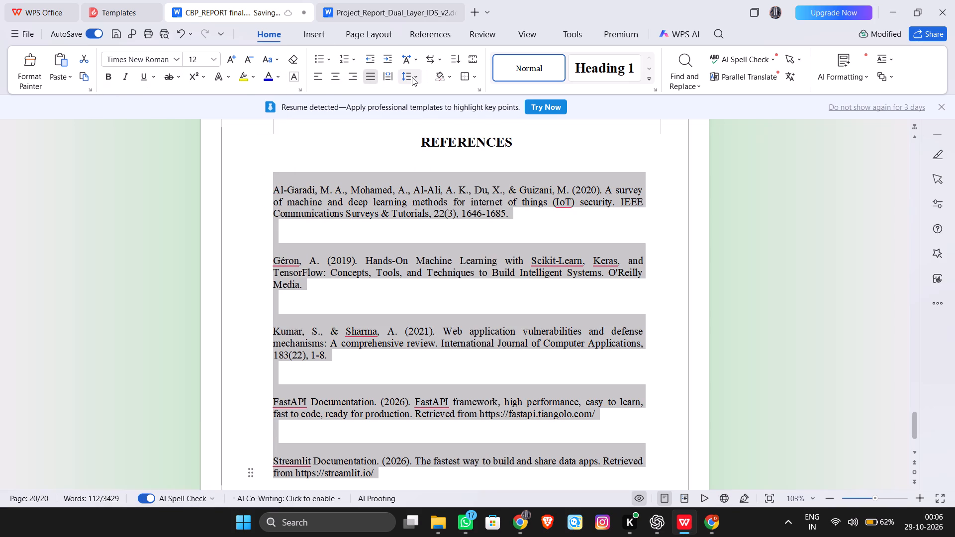
pyautogui.click(422, 130)
pyautogui.click(573, 228)
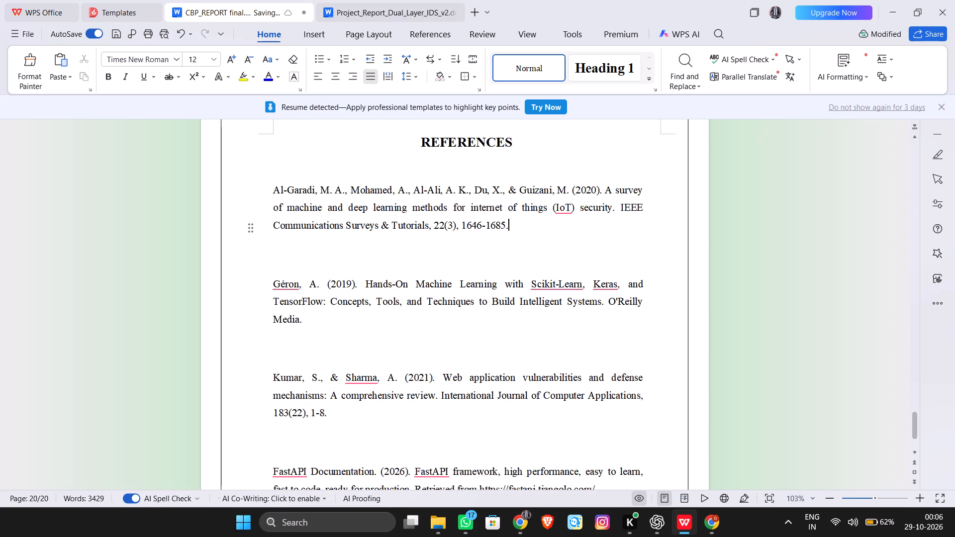
# Insert the label [1] followed by a space before the first reference entry.
pyautogui.click(271, 188)
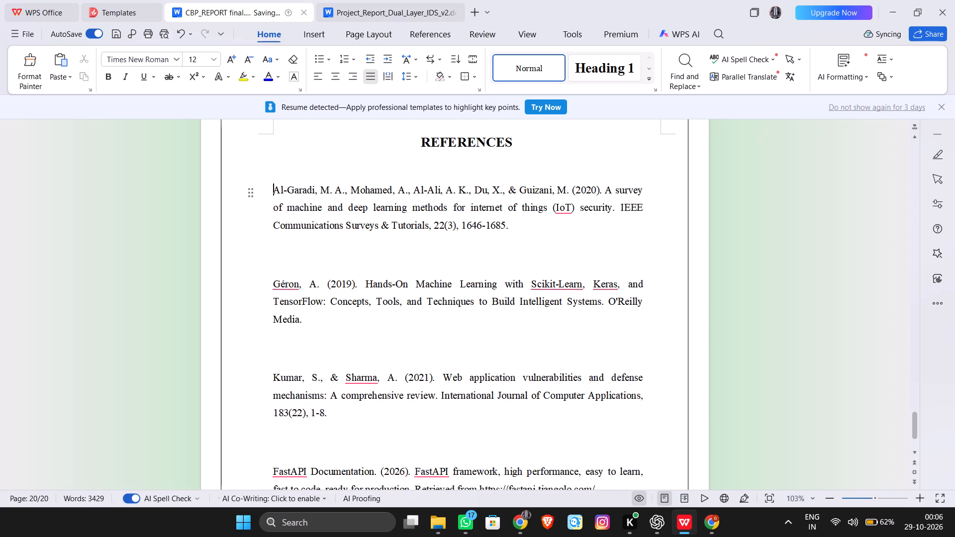
pyautogui.write('[1')
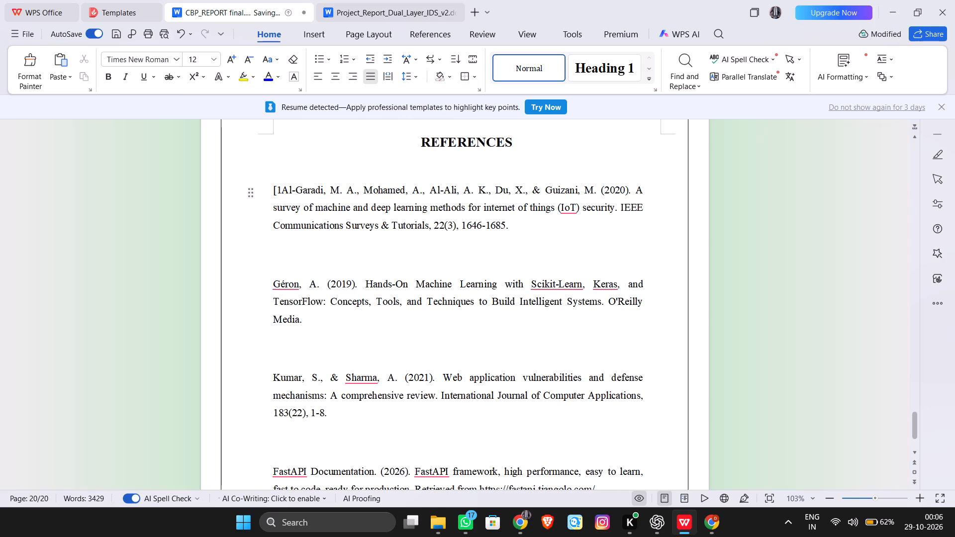
pyautogui.press(']')
pyautogui.press('space')
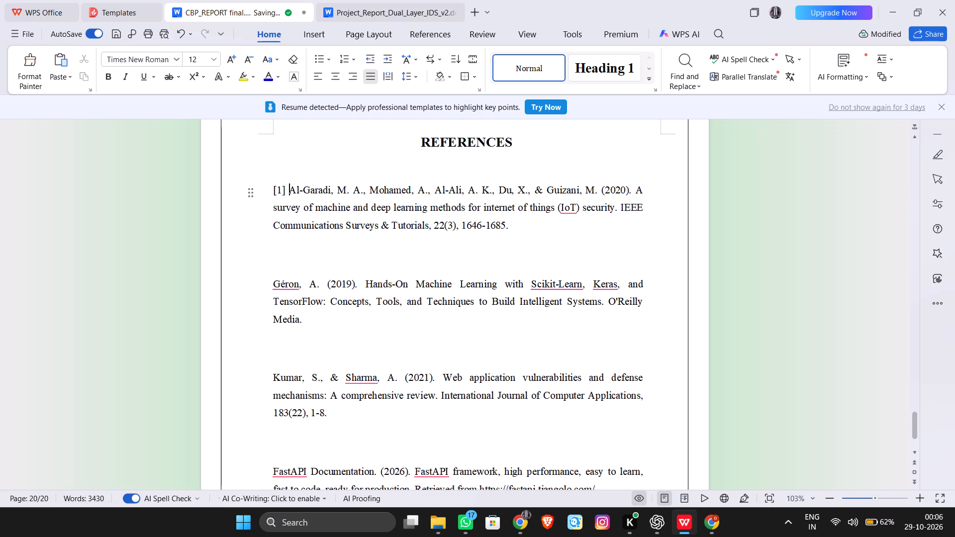
# Copy the [1] label to the start of each of the other four reference entries.
pyautogui.moveTo(272, 188); pyautogui.dragTo(286, 190)
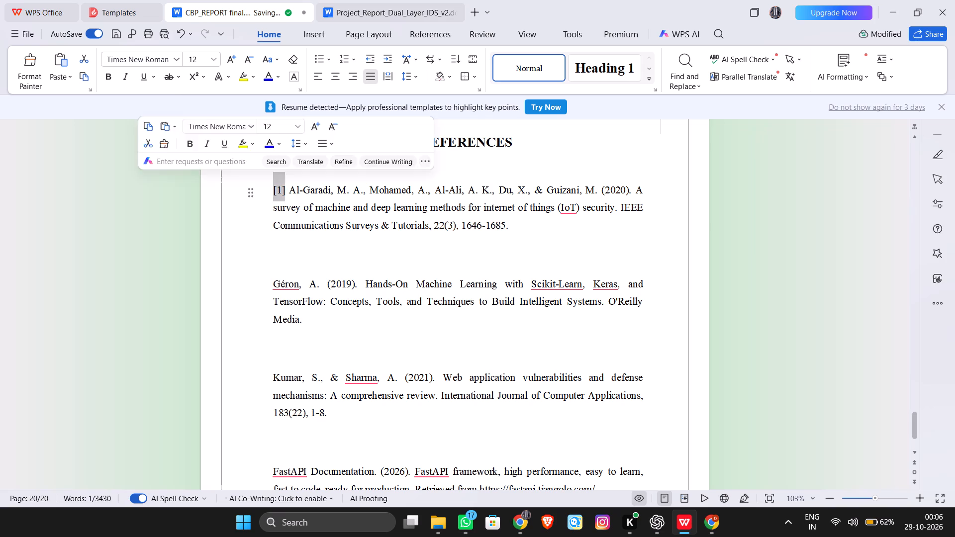
pyautogui.hotkey('ctrl', 'c')
pyautogui.click(275, 285)
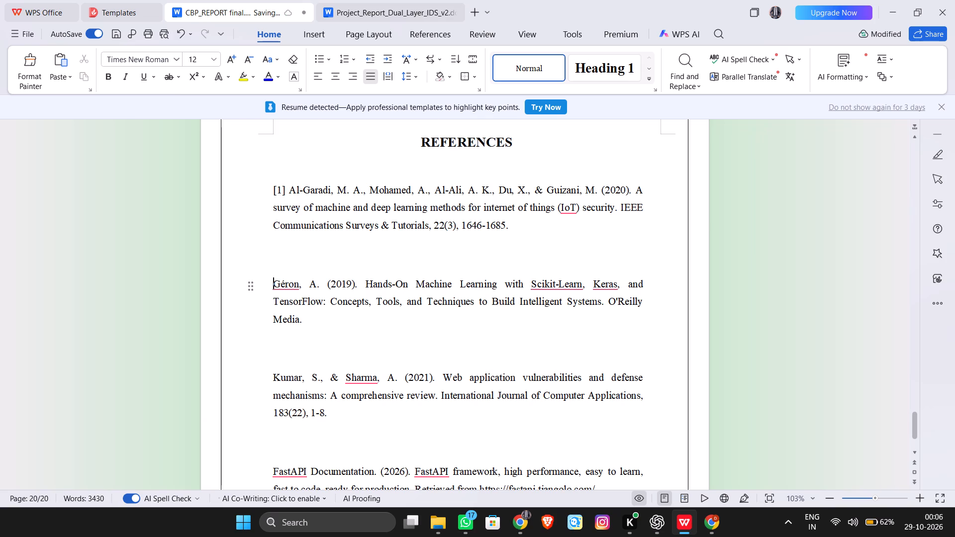
pyautogui.hotkey('ctrl', 'v')
pyautogui.click(272, 378)
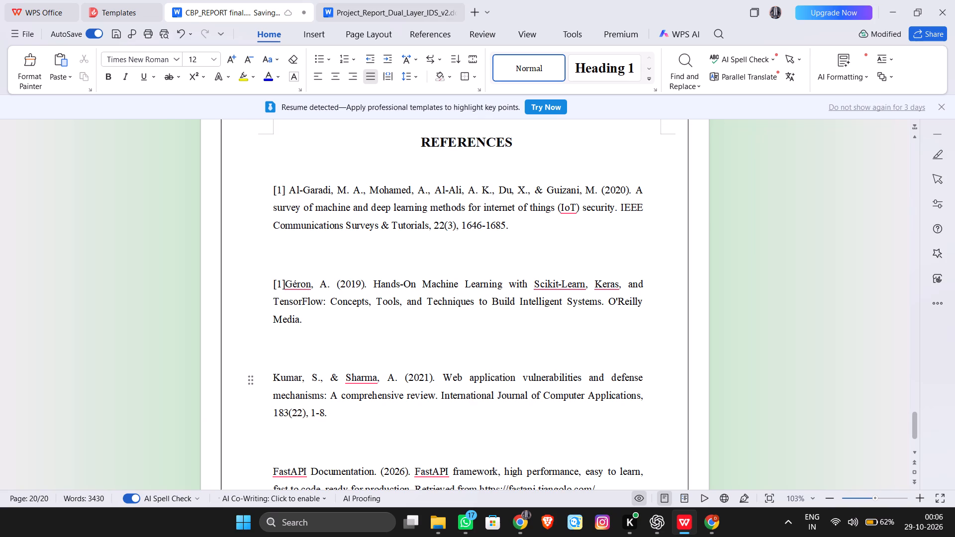
pyautogui.hotkey('ctrl', 'v')
pyautogui.scroll(-3, 282, 377)
pyautogui.click(270, 361)
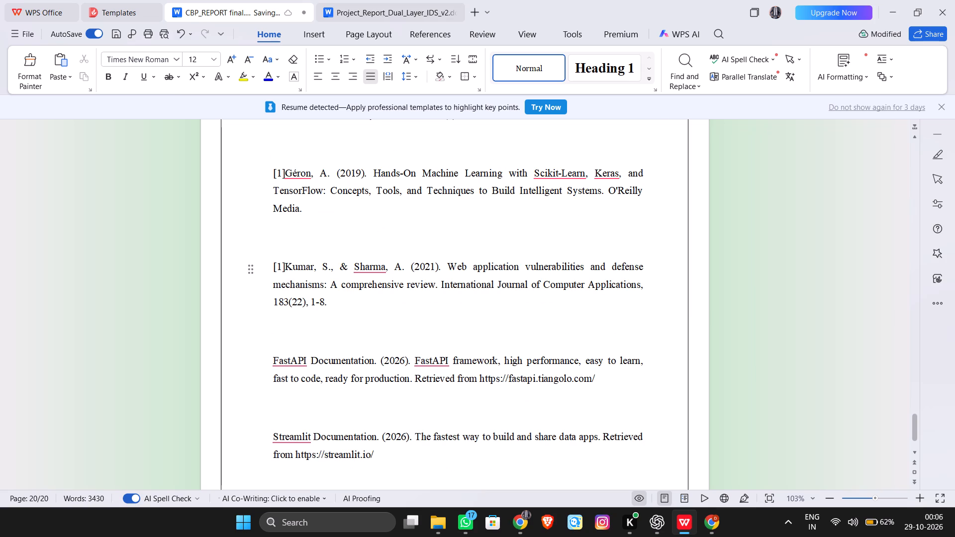
pyautogui.hotkey('ctrl', 'v')
pyautogui.scroll(-2, 271, 388)
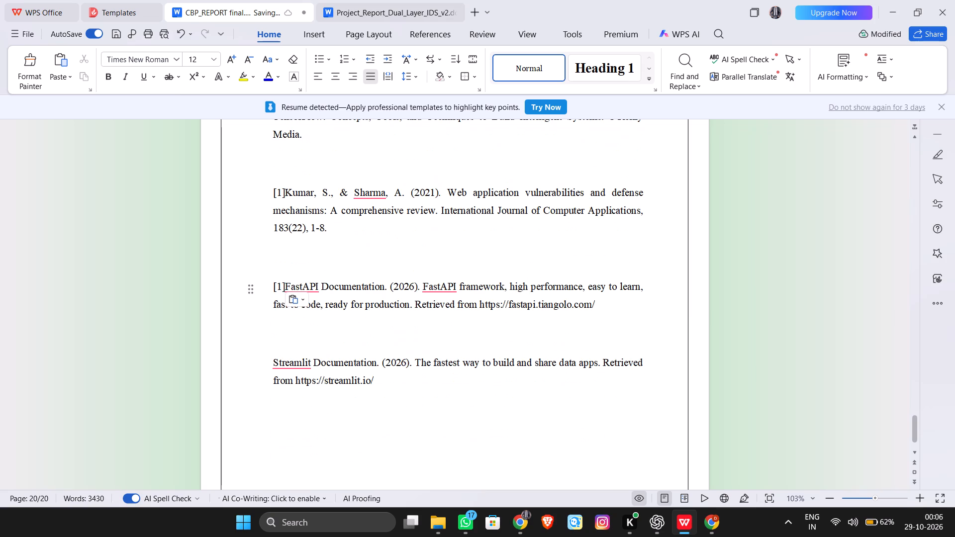
pyautogui.click(271, 365)
pyautogui.hotkey('ctrl', 'v')
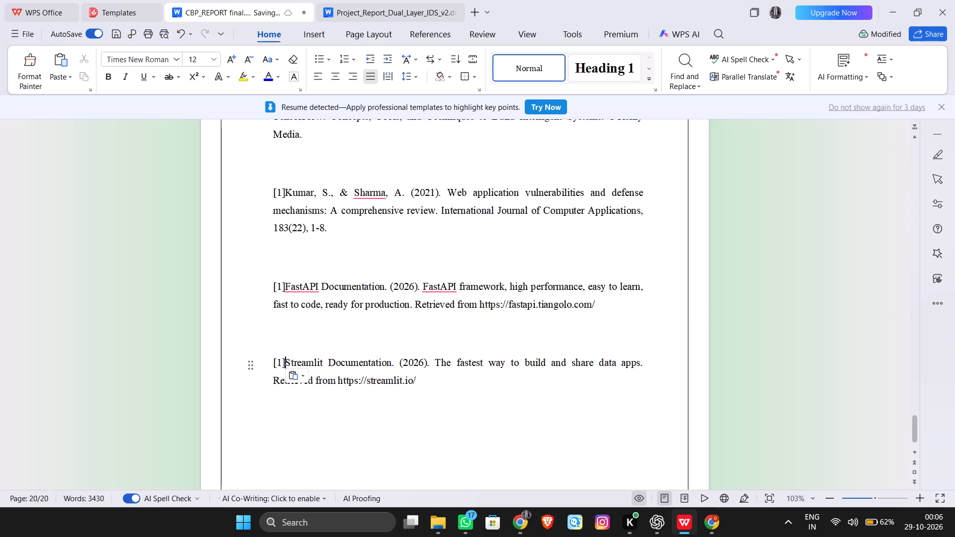
# Add a space after the bracketed label in the second through fifth reference entries.
pyautogui.press('space')
pyautogui.press('Left')
pyautogui.press('Left')
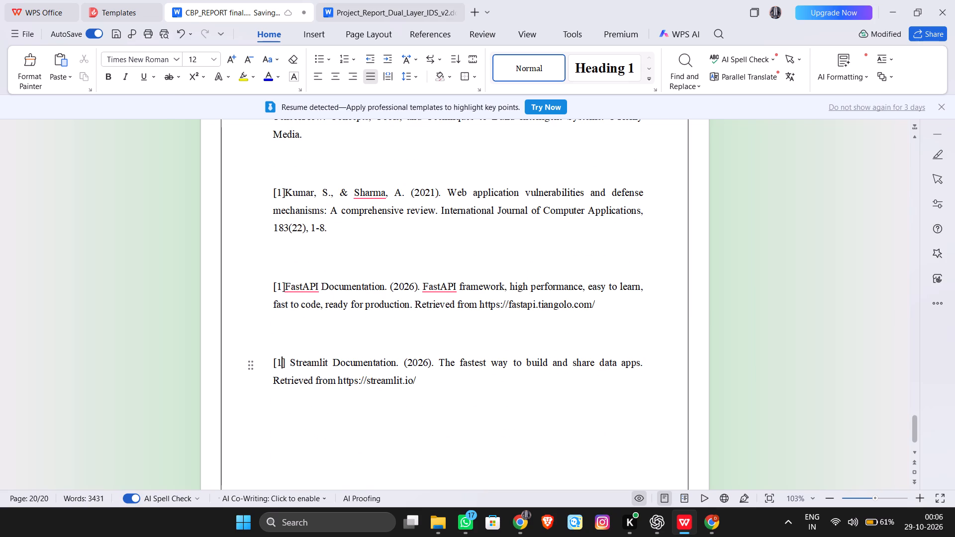
pyautogui.scroll(3, 308, 299)
pyautogui.click(284, 209)
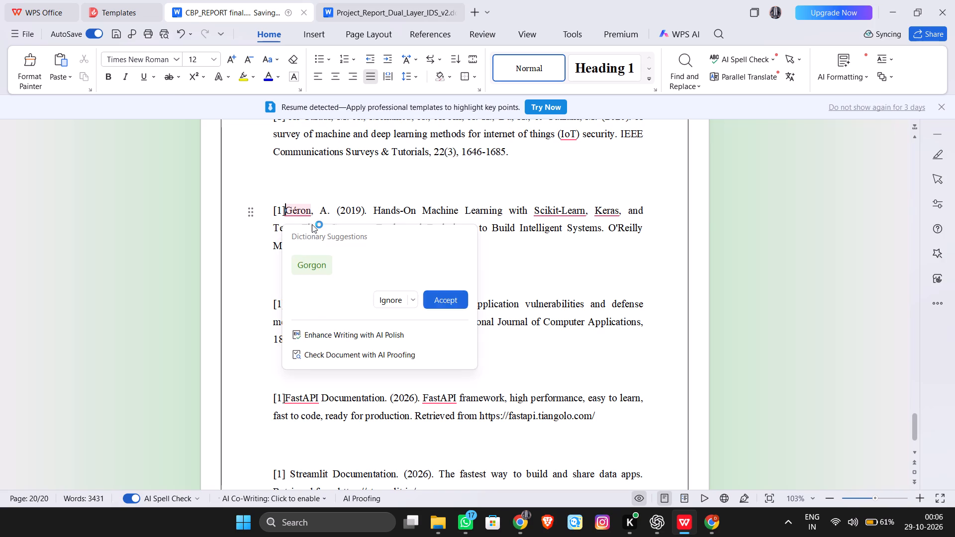
pyautogui.press('space')
pyautogui.click(285, 303)
pyautogui.press('space')
pyautogui.scroll(-2, 309, 319)
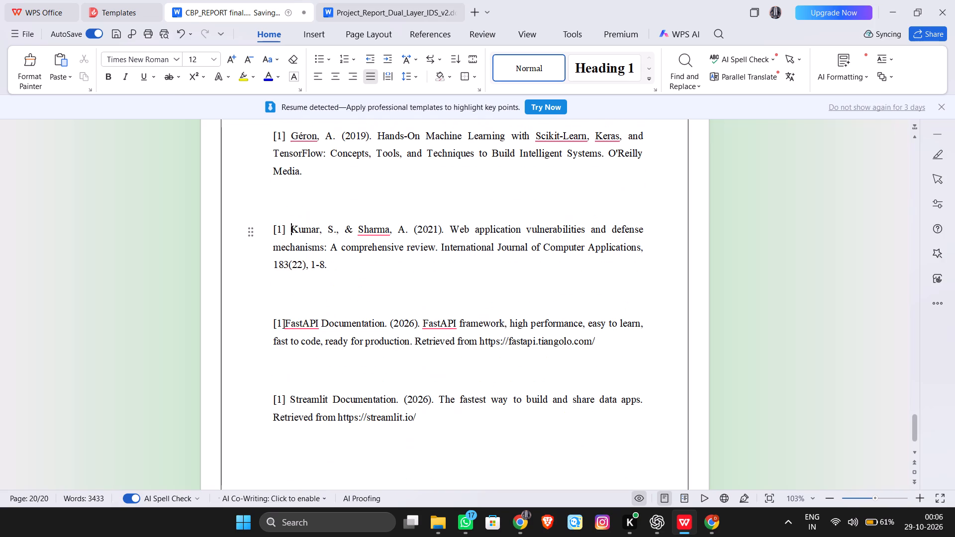
pyautogui.click(287, 322)
pyautogui.press('space')
# Renumber the labels of the second through fifth reference entries as [2], [3], [4] and [5].
pyautogui.scroll(6, 325, 291)
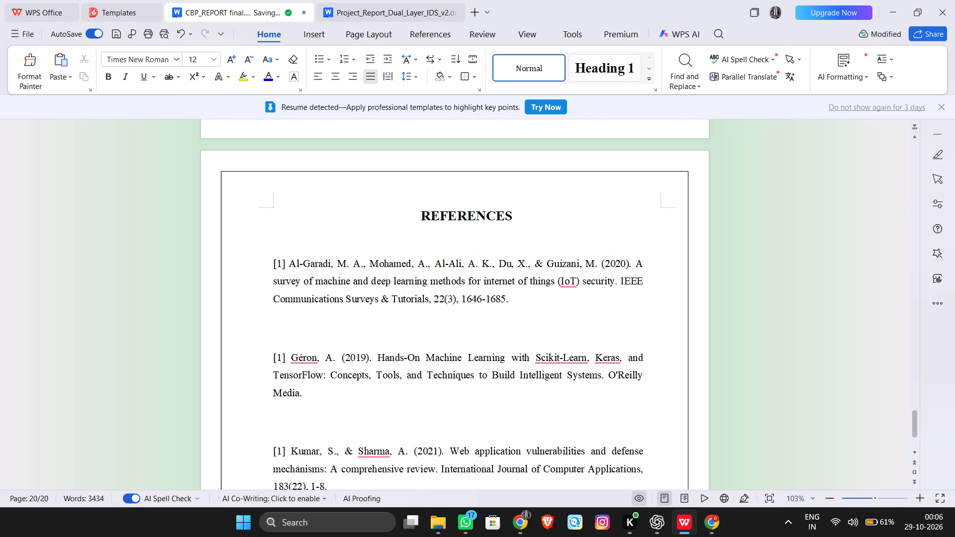
pyautogui.click(280, 358)
pyautogui.press('BackSpace')
pyautogui.press('2')
pyautogui.scroll(-4, 288, 202)
pyautogui.click(281, 305)
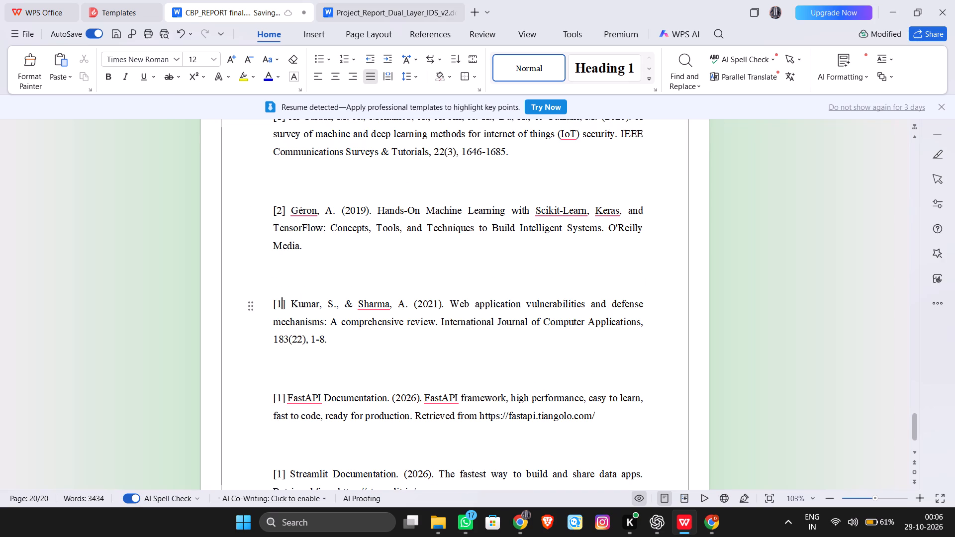
pyautogui.press('BackSpace')
pyautogui.press('3')
pyautogui.scroll(-2, 275, 299)
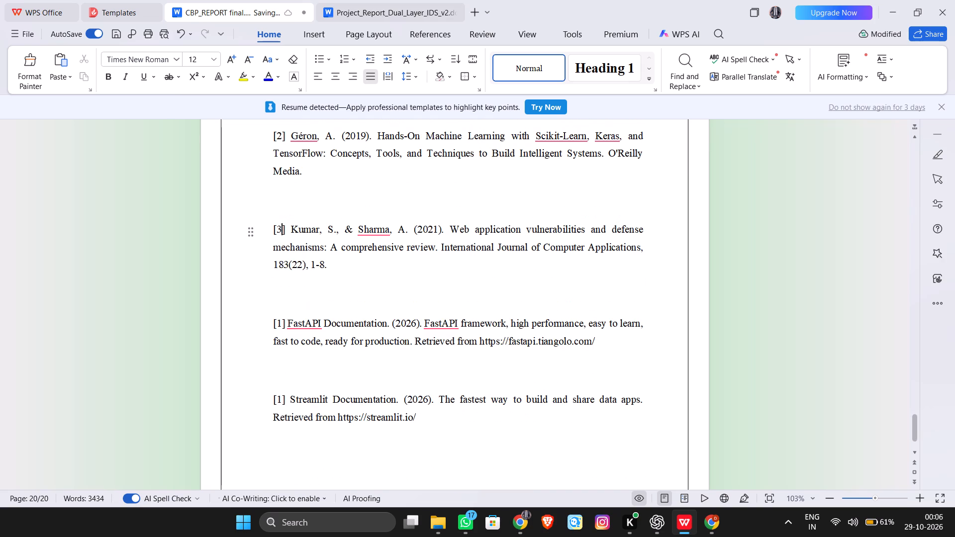
pyautogui.click(283, 324)
pyautogui.press('BackSpace')
pyautogui.press('4')
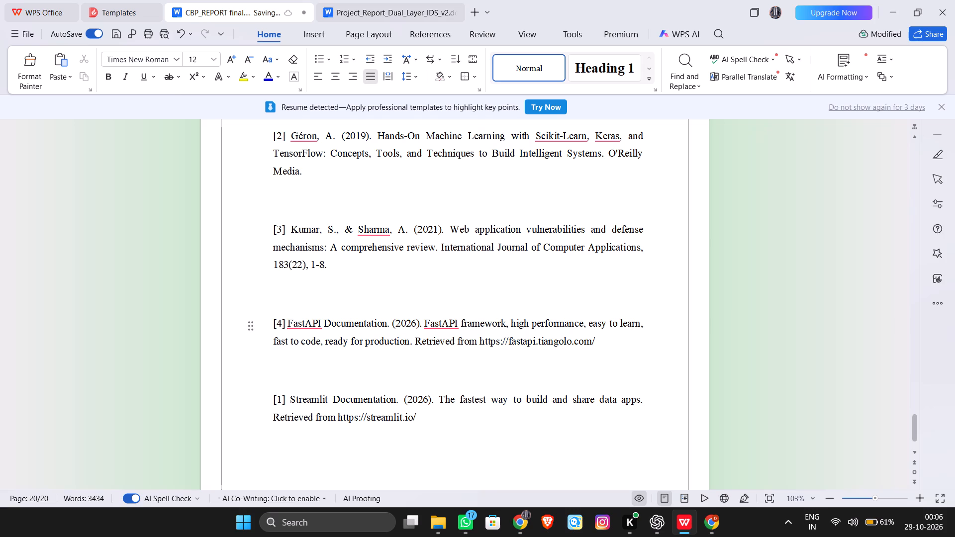
pyautogui.click(282, 402)
pyautogui.press('BackSpace')
pyautogui.press('5')
pyautogui.scroll(-2, 348, 368)
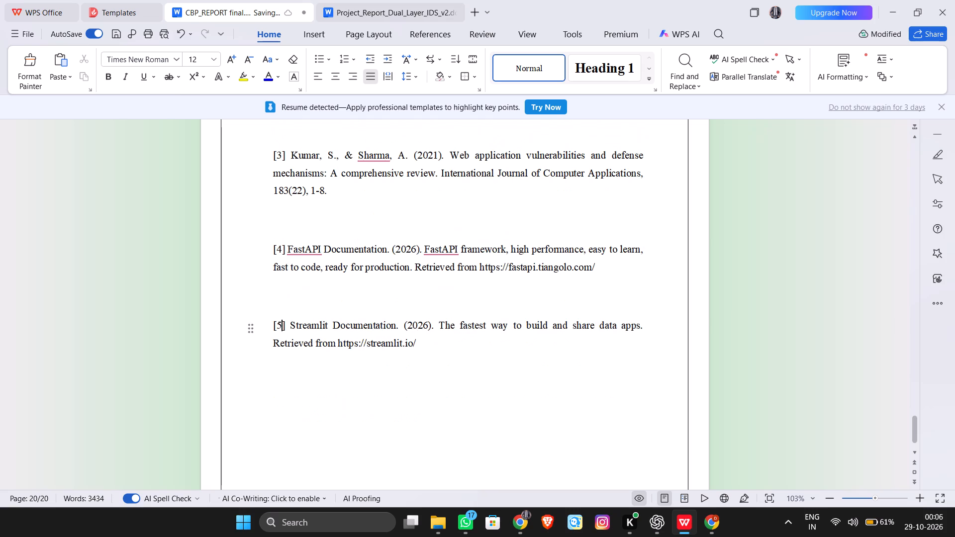
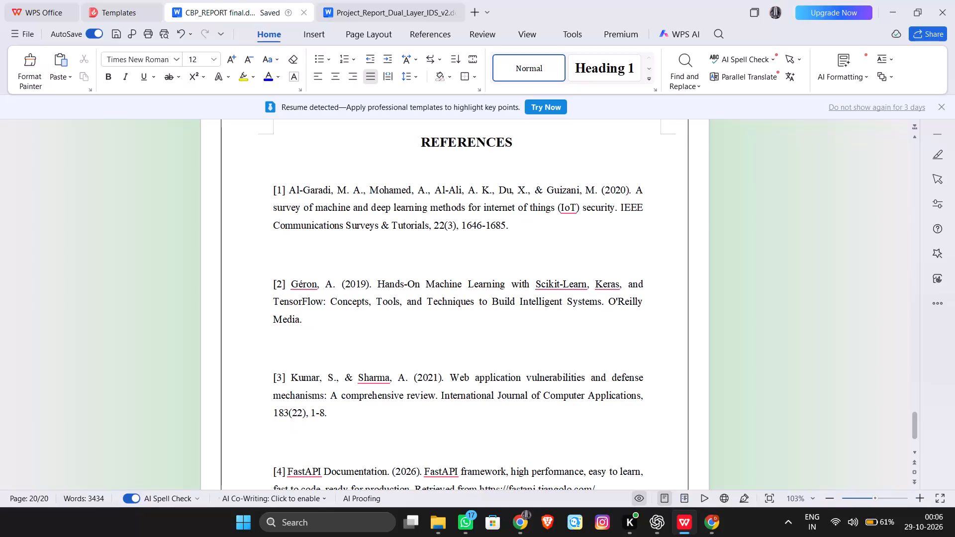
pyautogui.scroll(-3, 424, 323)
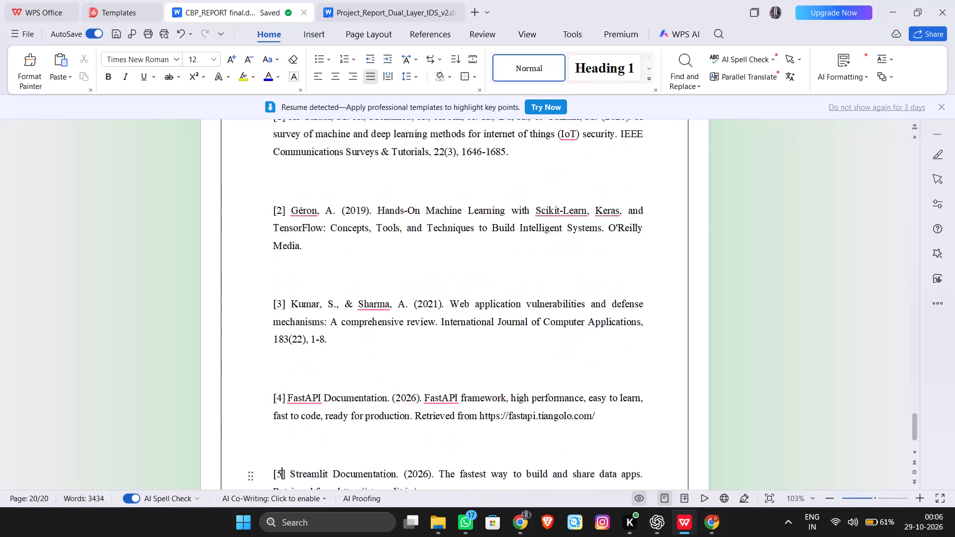
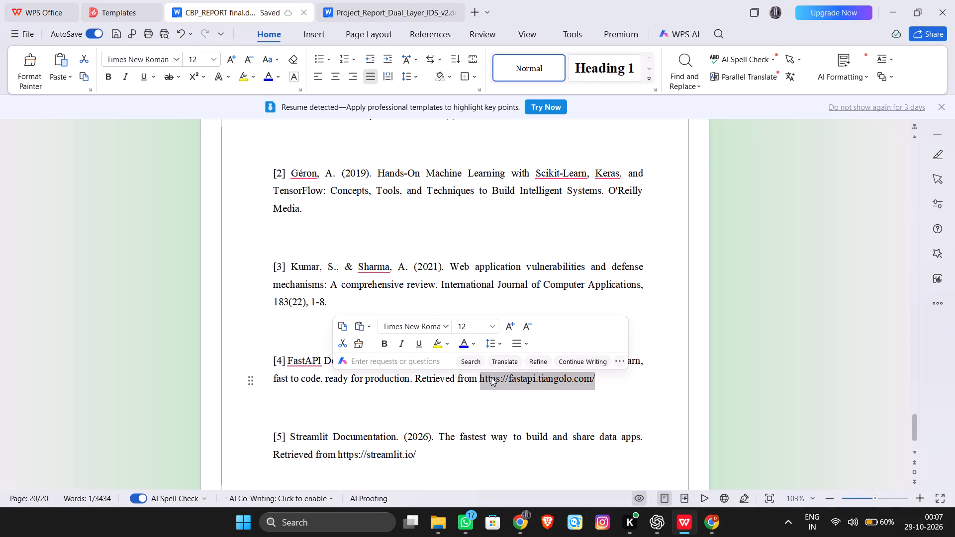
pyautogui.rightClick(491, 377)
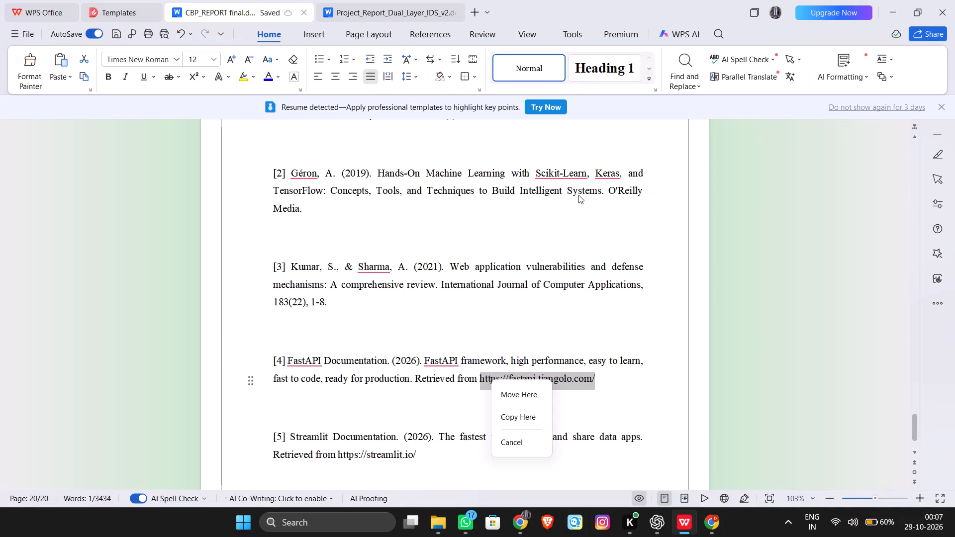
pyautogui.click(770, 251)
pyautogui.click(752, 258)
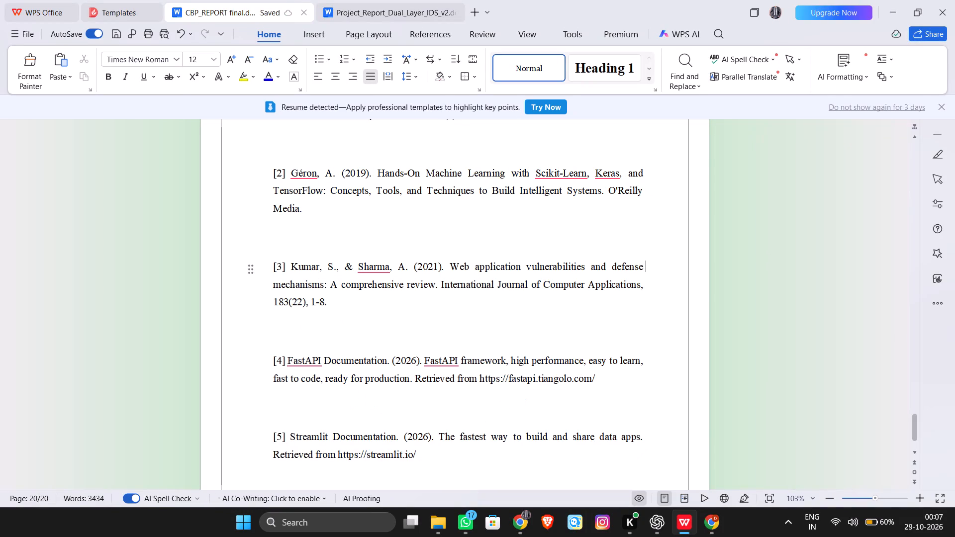